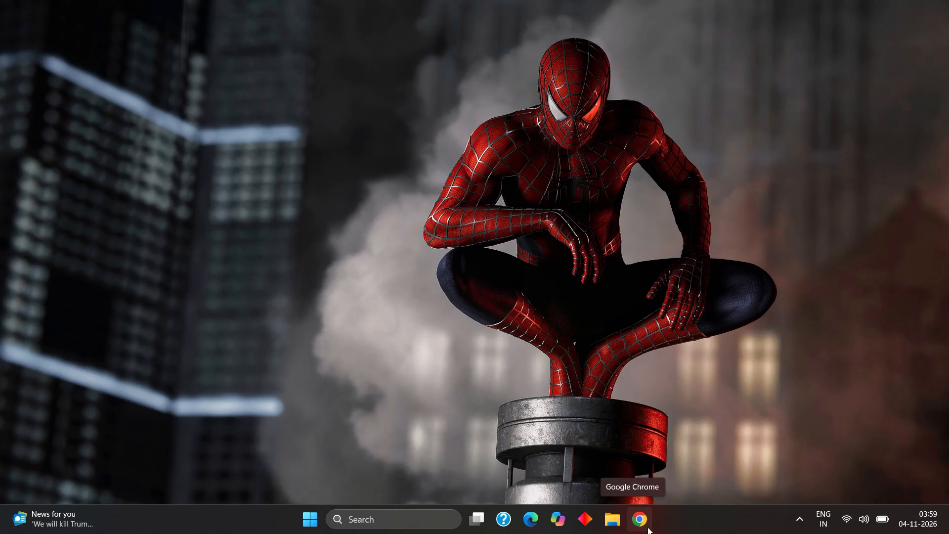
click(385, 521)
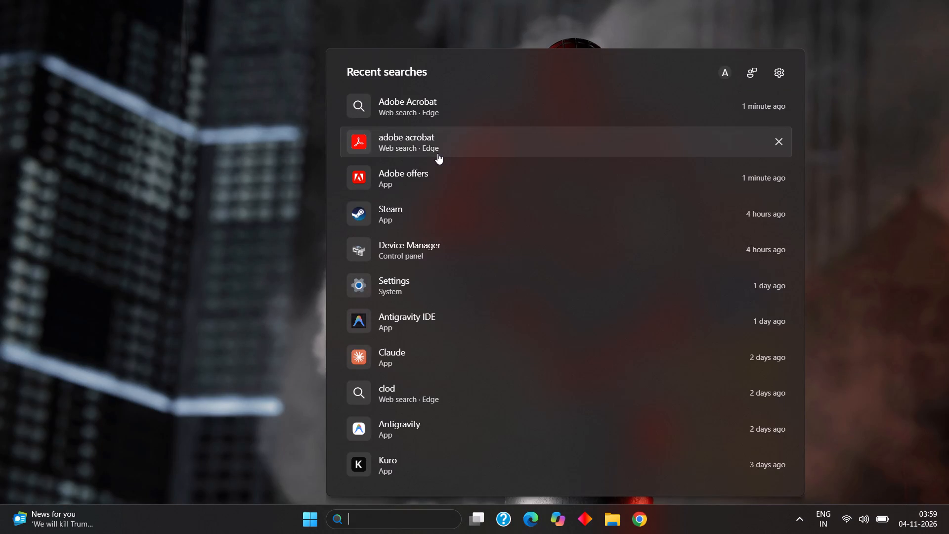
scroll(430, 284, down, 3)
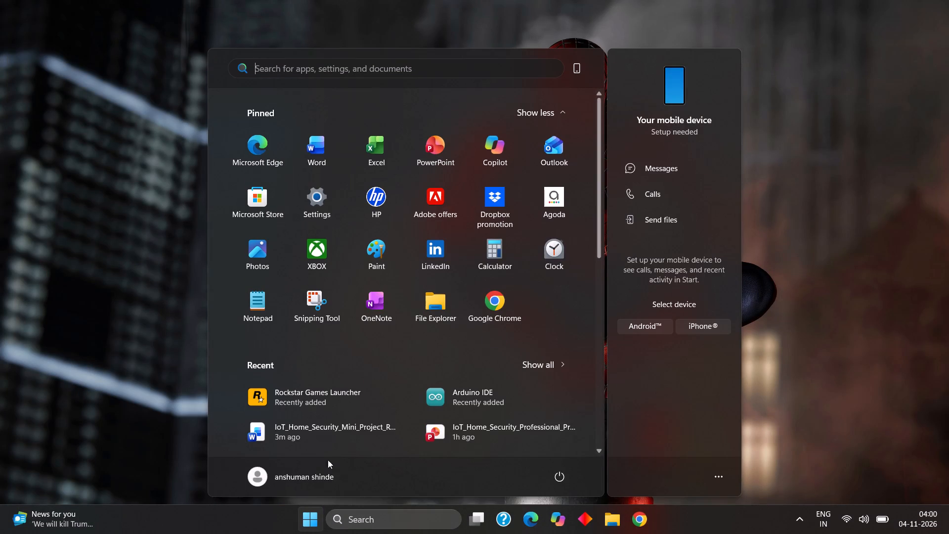
click(534, 354)
click(539, 365)
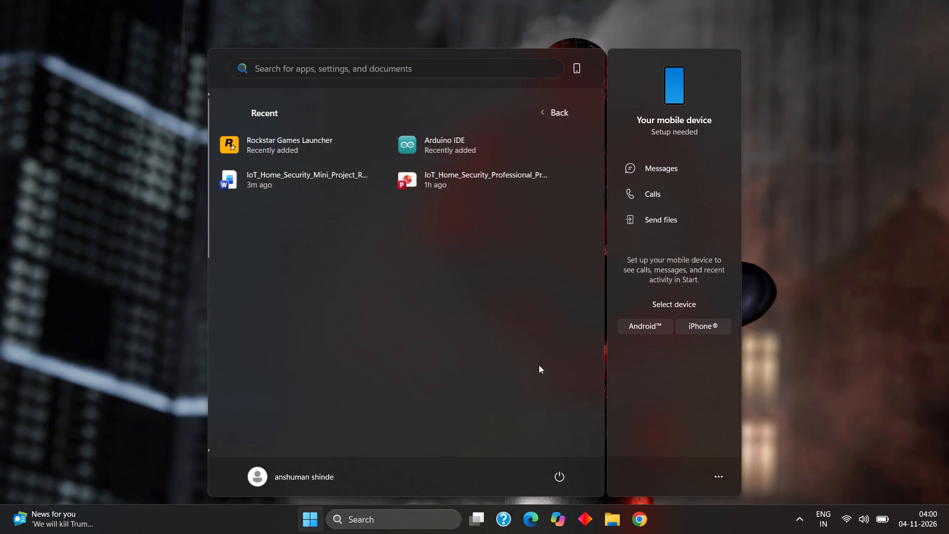
scroll(414, 286, down, 6)
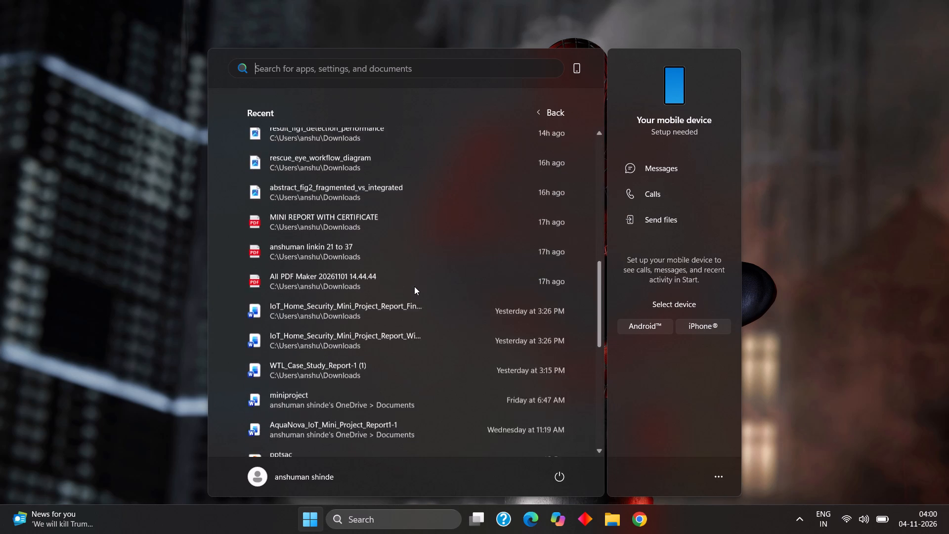
scroll(414, 286, down, 2)
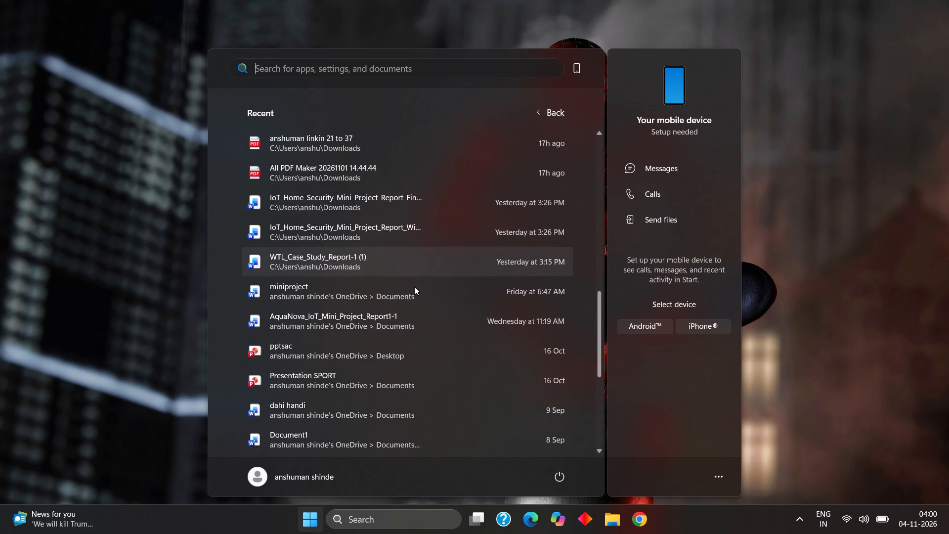
scroll(414, 286, down, 1)
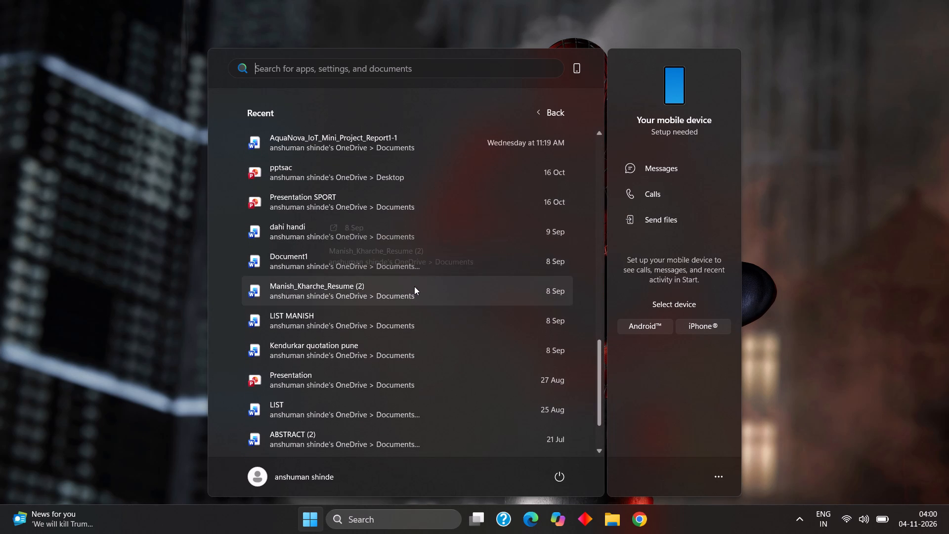
scroll(414, 286, down, 1)
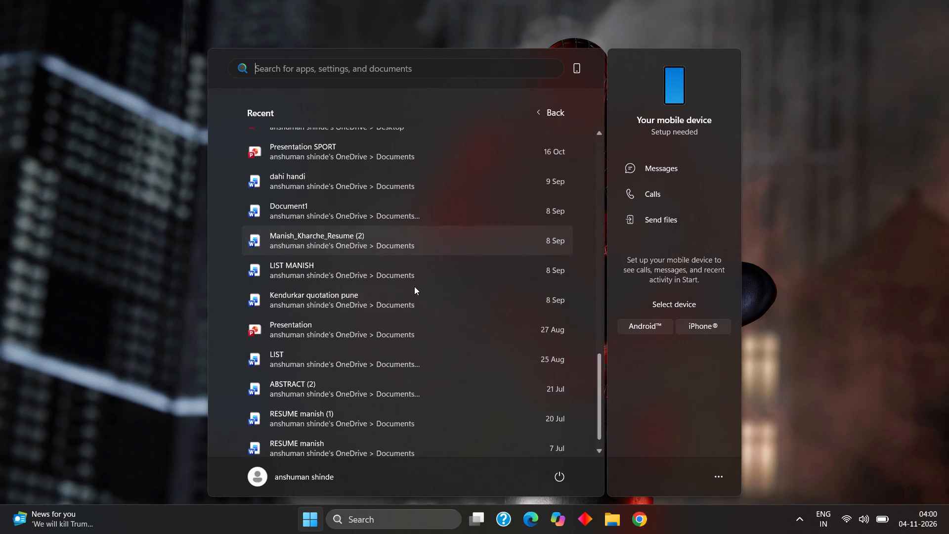
scroll(414, 286, down, 2)
scroll(414, 286, up, 3)
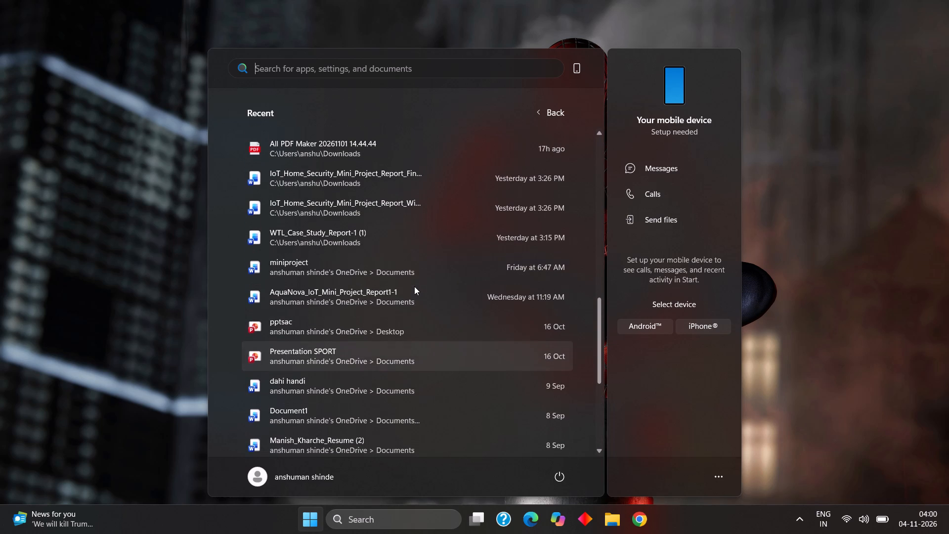
scroll(414, 286, up, 3)
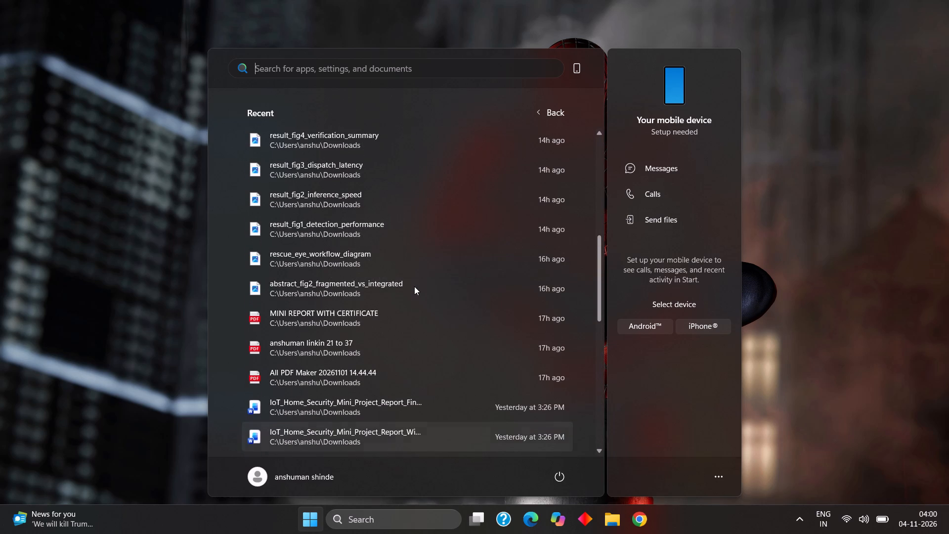
scroll(414, 286, up, 3)
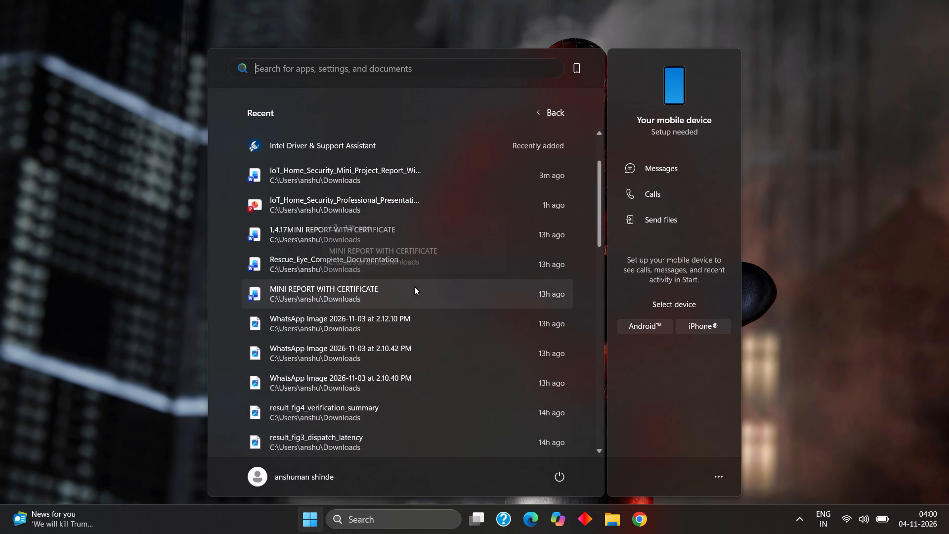
scroll(414, 286, up, 5)
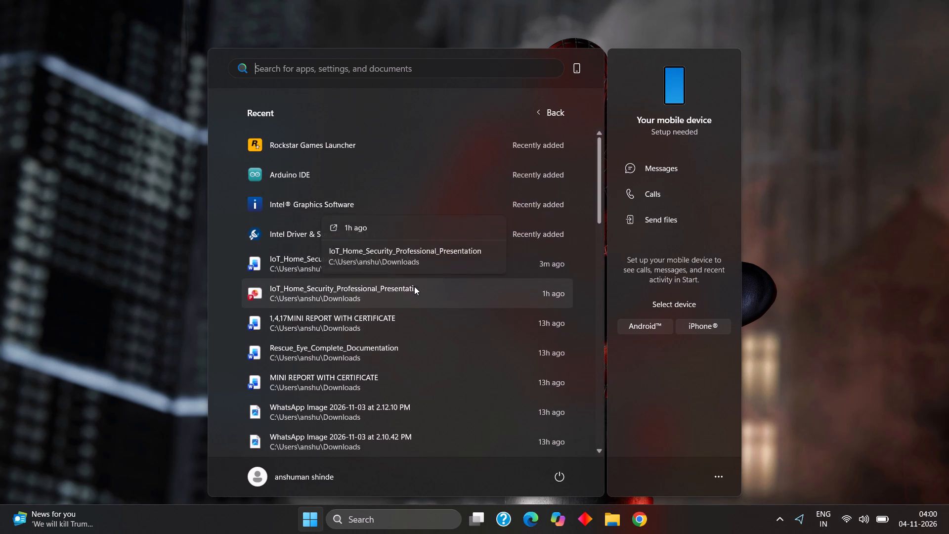
click(774, 201)
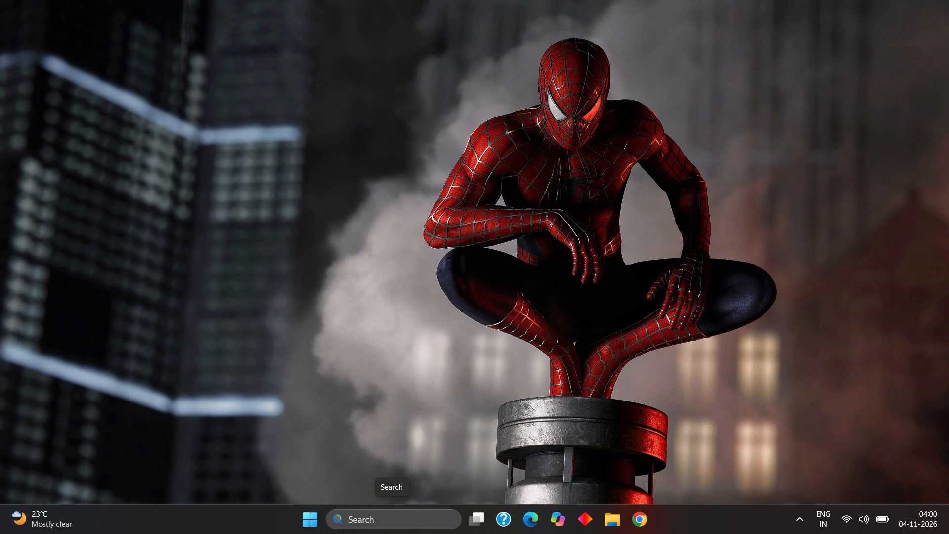
Launch Word and bring up the IoT_Home_Security_Mini_Project_Report_With_Code (1) document in a maximized window.
click(313, 522)
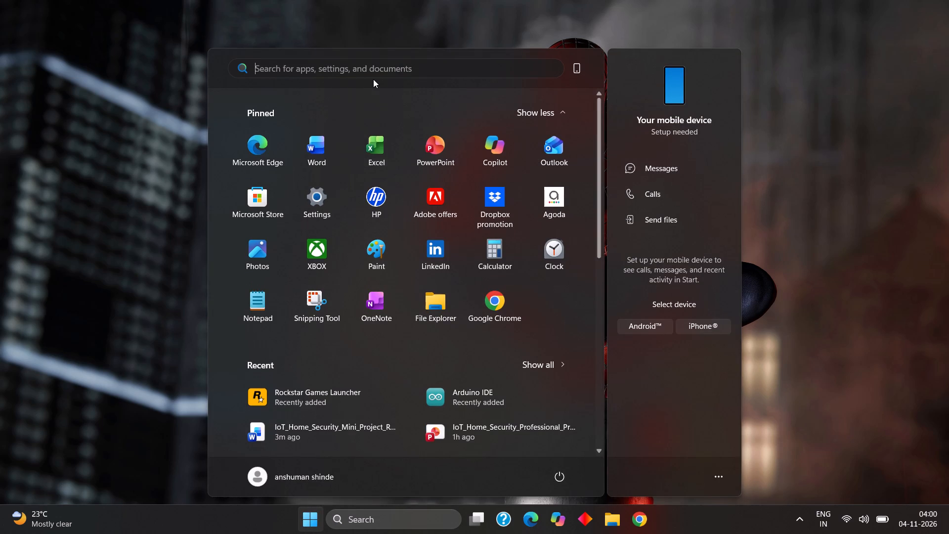
key(w)
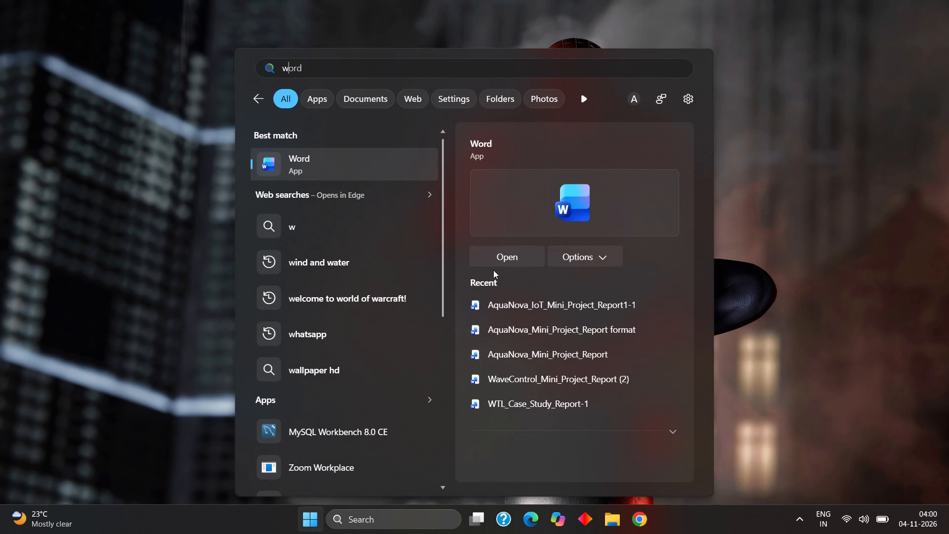
click(499, 262)
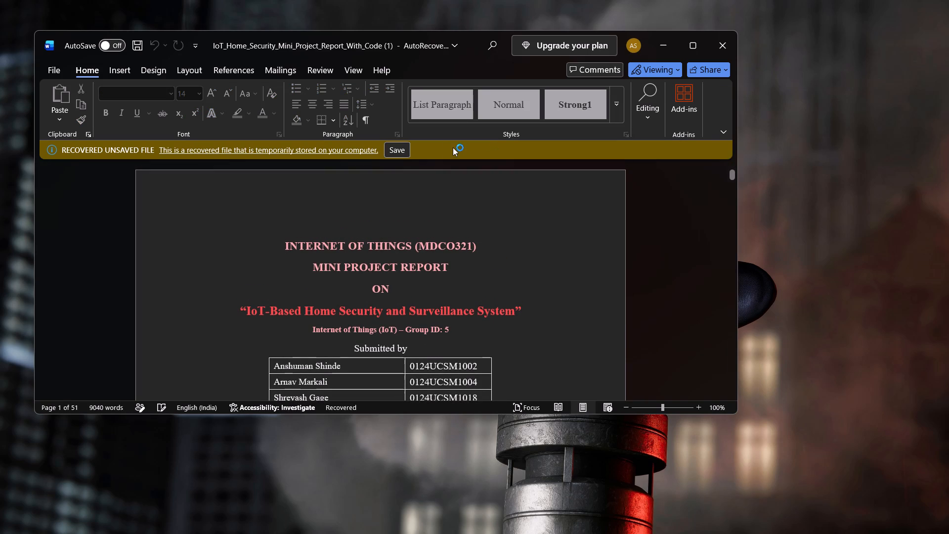
click(696, 44)
click(364, 124)
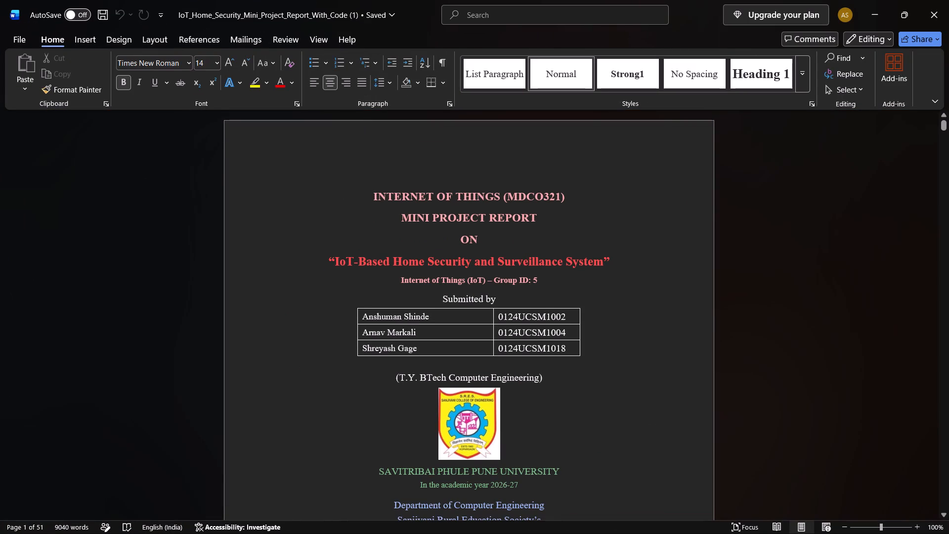
Insert the picture WhatsApp Image 2026-11-04 at 3.55.59 AM from Downloads below the last reference on page 51.
scroll(578, 251, down, 6)
scroll(578, 251, down, 20)
scroll(578, 251, down, 20)
scroll(578, 251, down, 20)
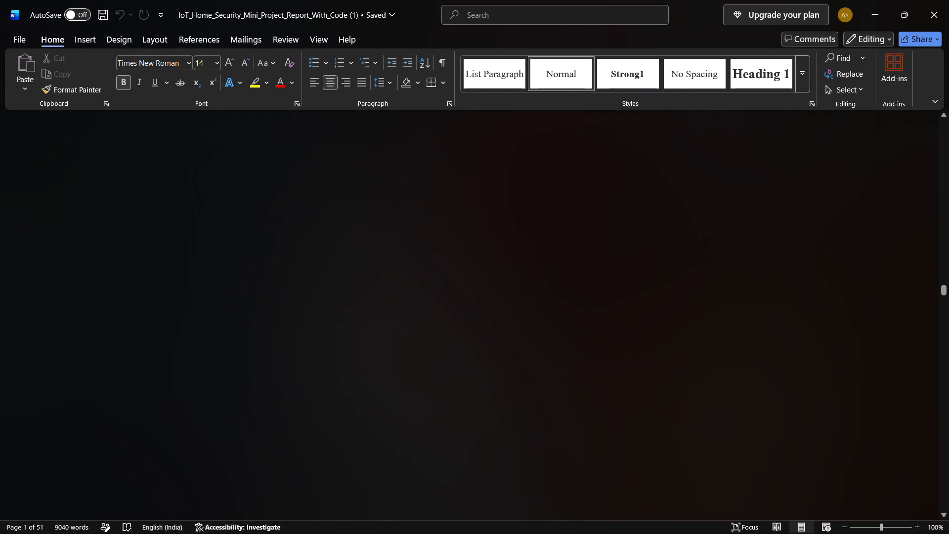
scroll(578, 251, down, 20)
scroll(578, 251, down, 20)
scroll(578, 251, down, 20)
scroll(578, 251, up, 3)
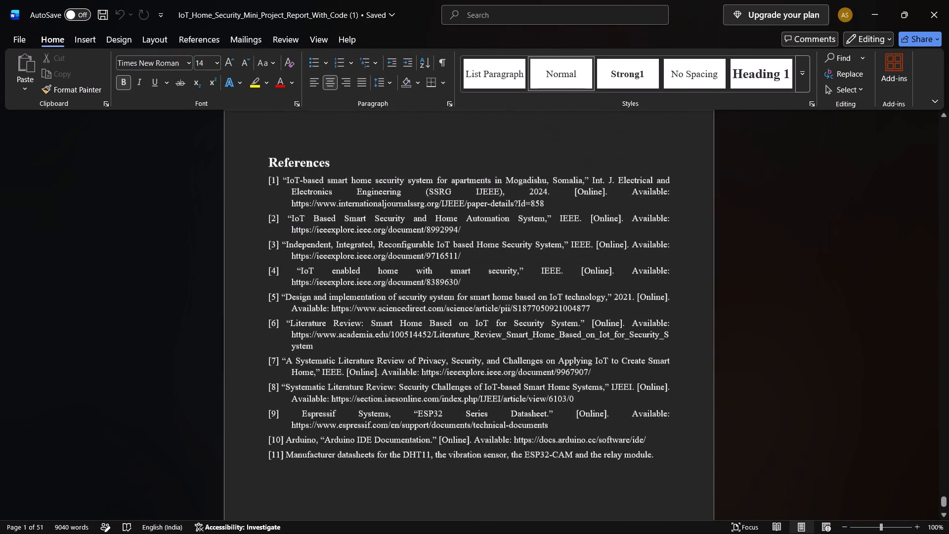
scroll(578, 251, up, 3)
scroll(578, 251, down, 4)
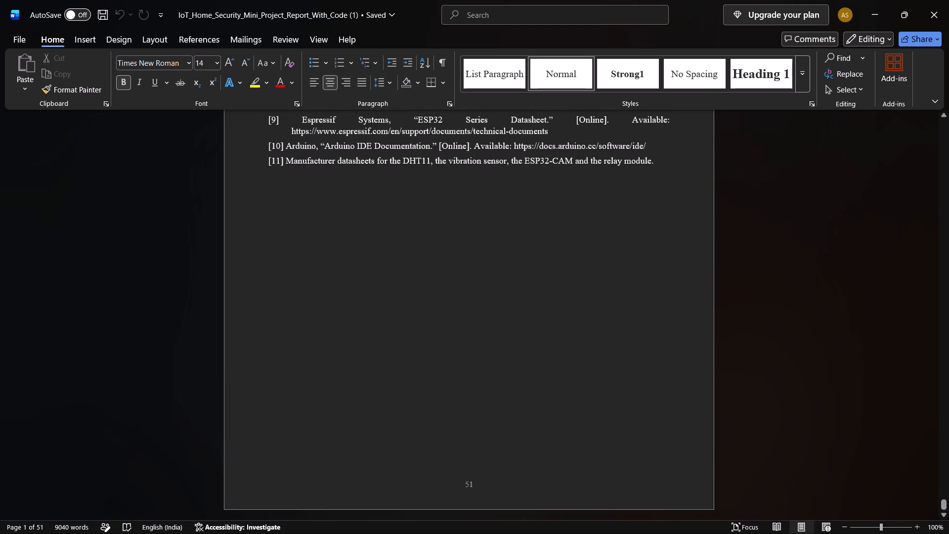
scroll(578, 251, down, 1)
click(375, 240)
click(83, 36)
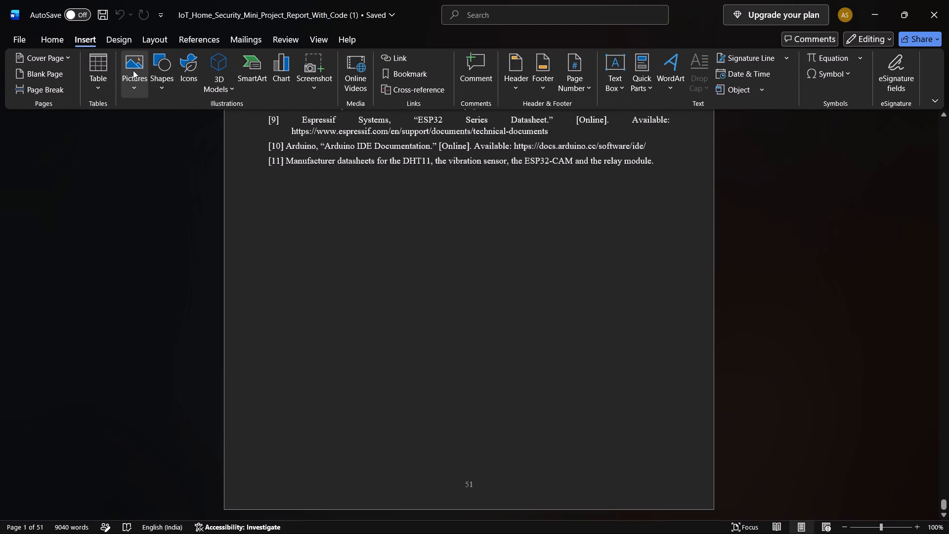
click(133, 70)
click(155, 130)
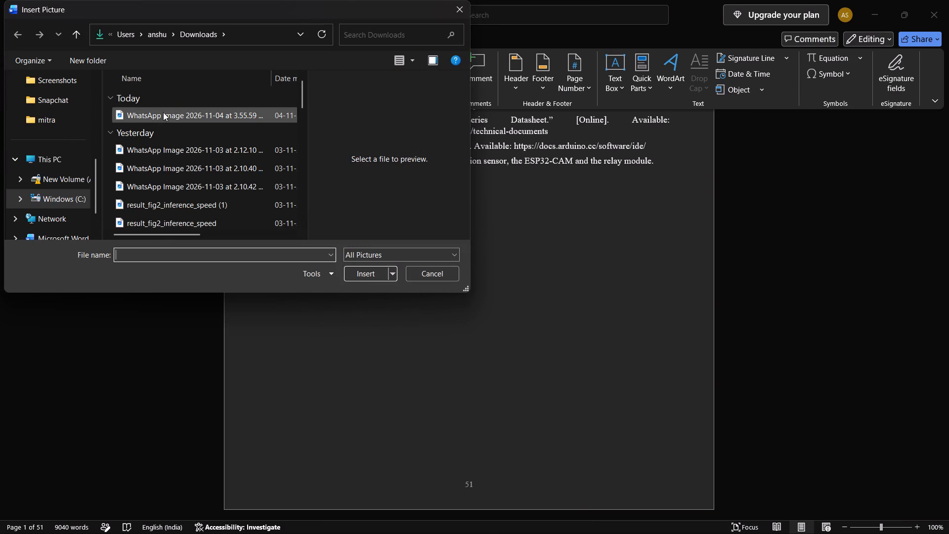
click(163, 111)
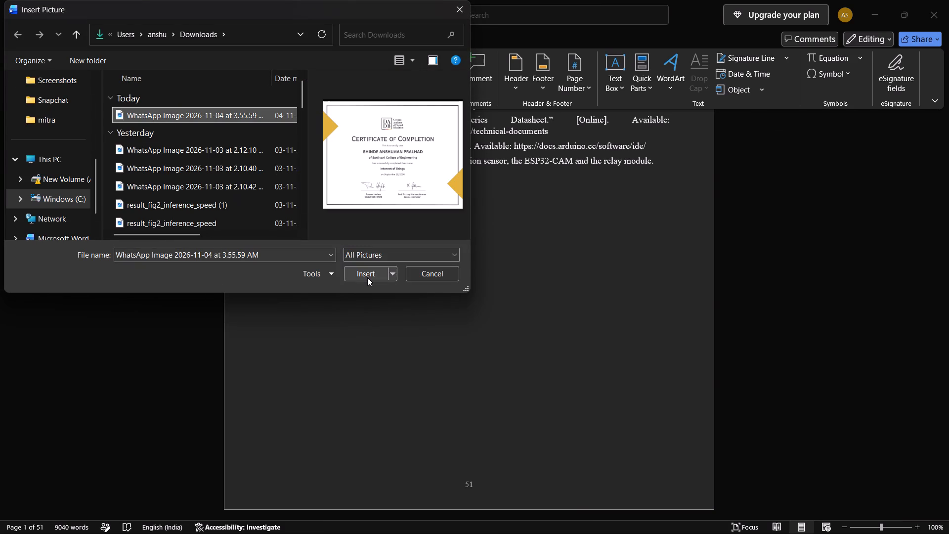
Insert the selected certificate picture, WhatsApp Image 2026-11-04 at 3.55.59 AM, after the references and check its page.
click(367, 277)
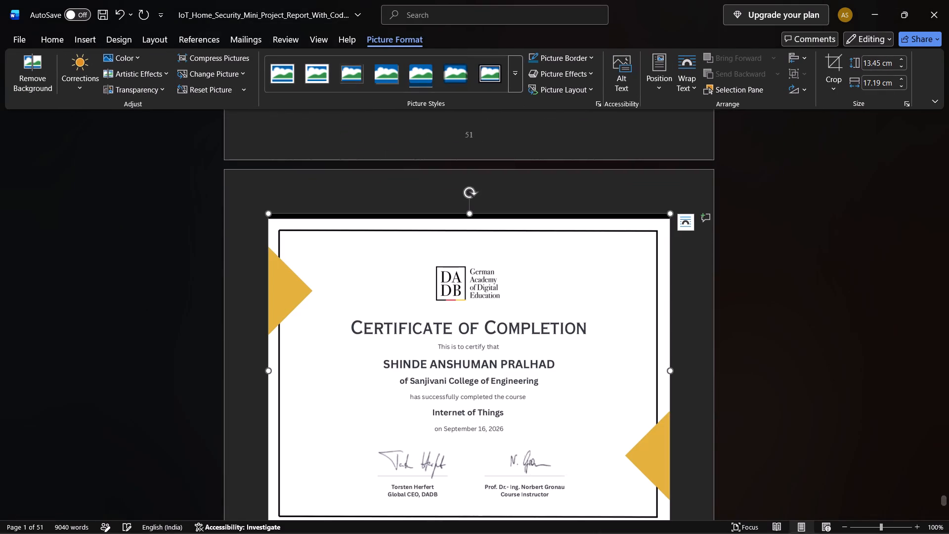
scroll(651, 352, down, 6)
click(651, 352)
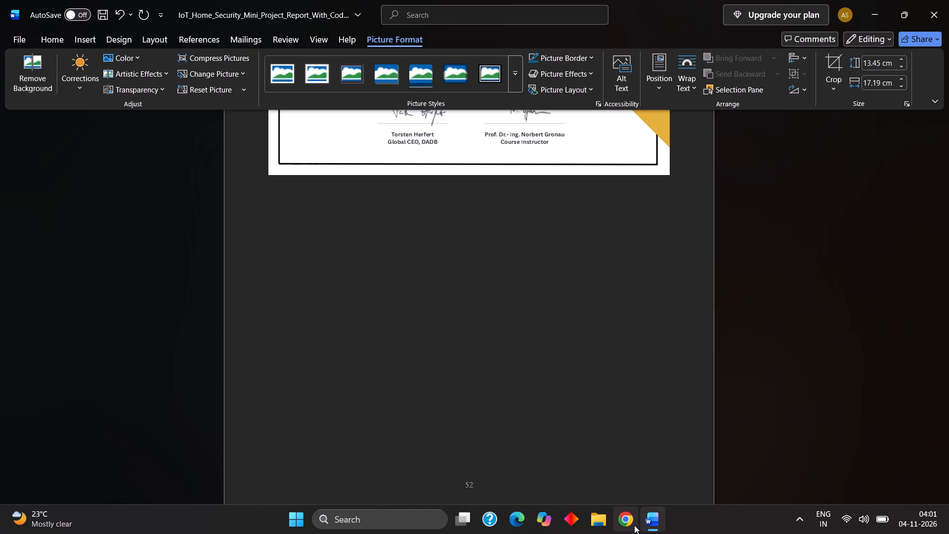
Switch to Chrome with the Anshu profile and search Google for whatsapp.
click(634, 525)
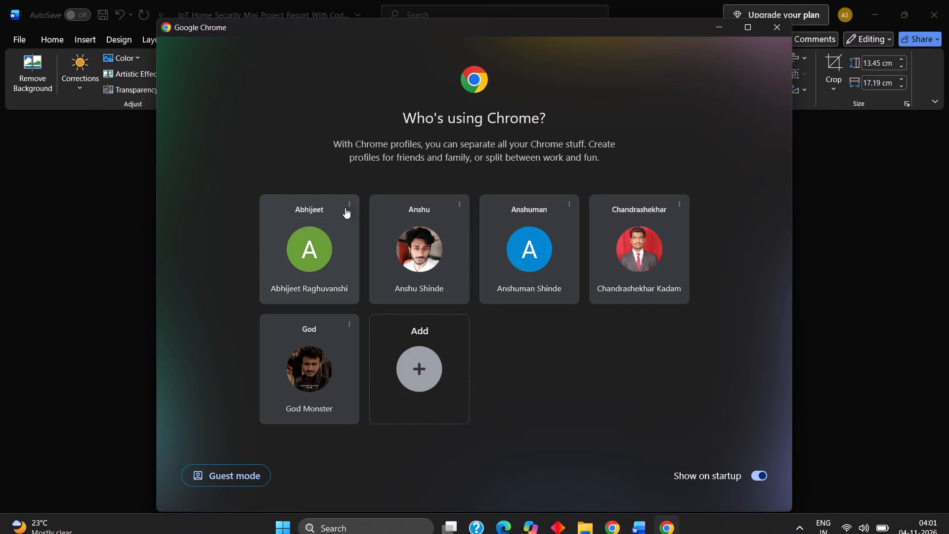
click(387, 240)
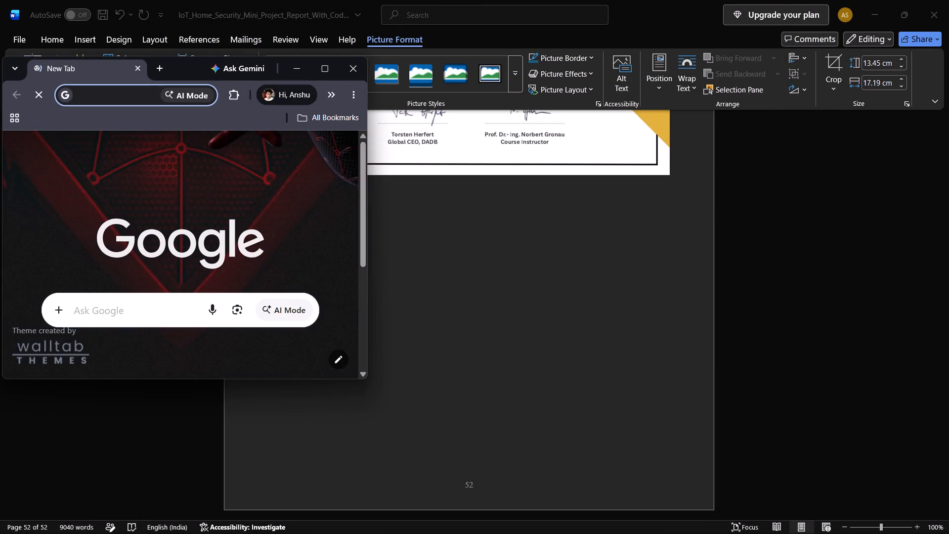
click(138, 305)
click(121, 337)
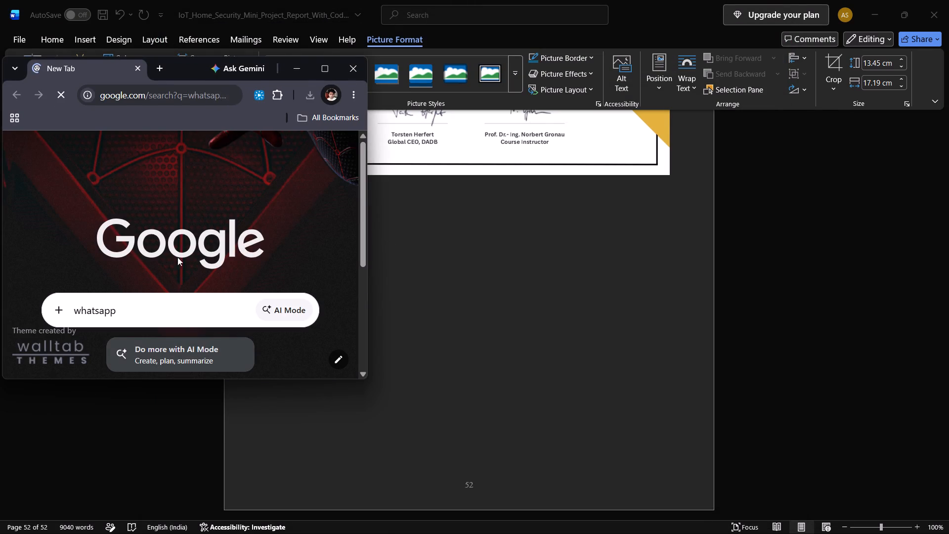
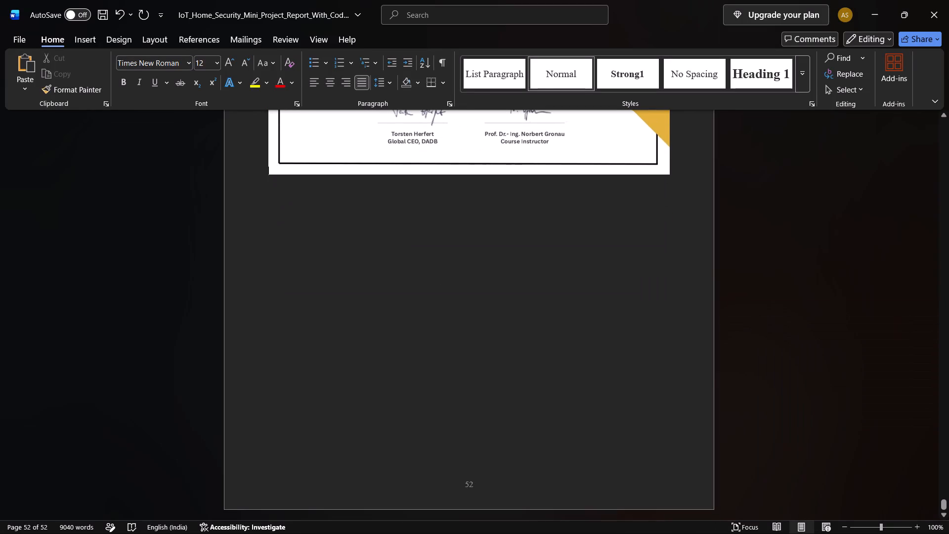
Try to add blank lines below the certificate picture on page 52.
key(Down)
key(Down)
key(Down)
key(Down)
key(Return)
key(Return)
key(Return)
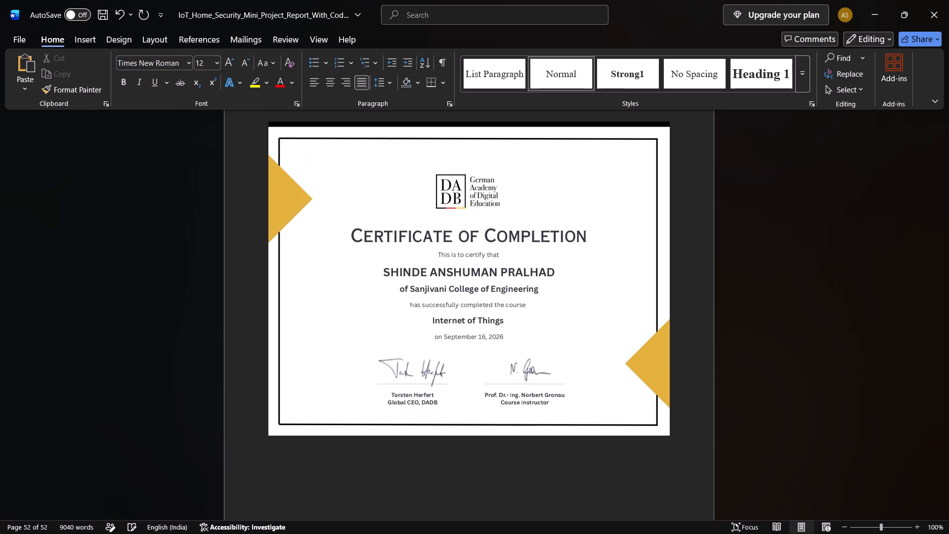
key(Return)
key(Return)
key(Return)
Place the insertion point on an empty line directly below the certificate picture on page 52.
scroll(295, 230, up, 2)
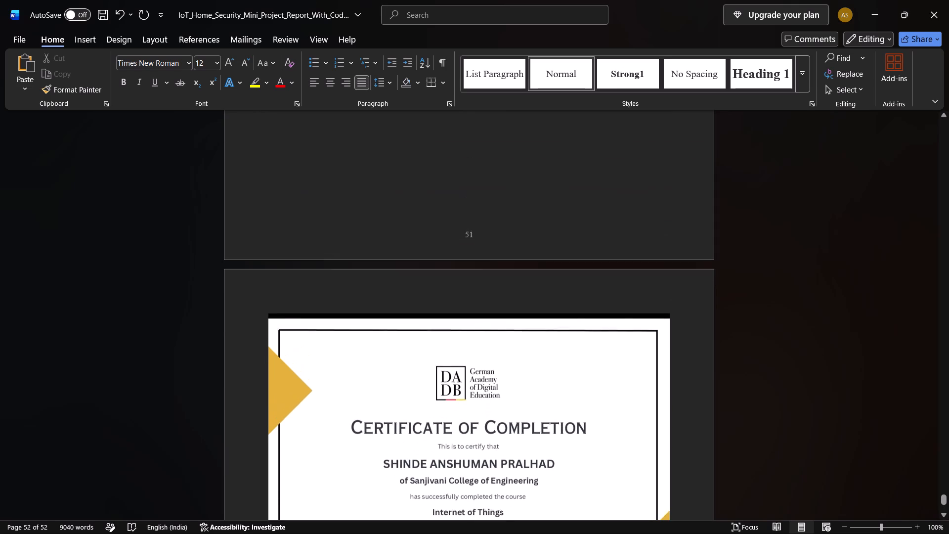
click(308, 311)
scroll(308, 311, down, 4)
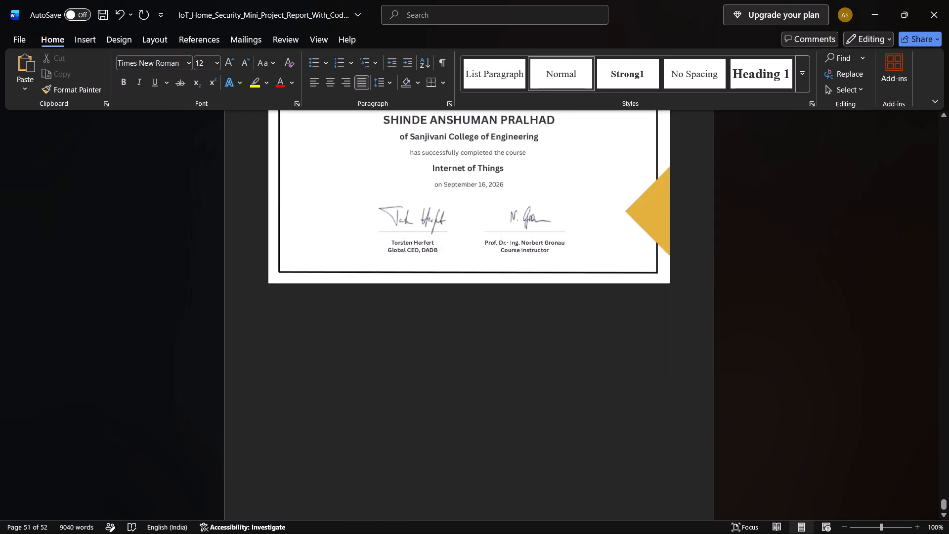
scroll(308, 311, down, 1)
triple_click(300, 297)
click(300, 297)
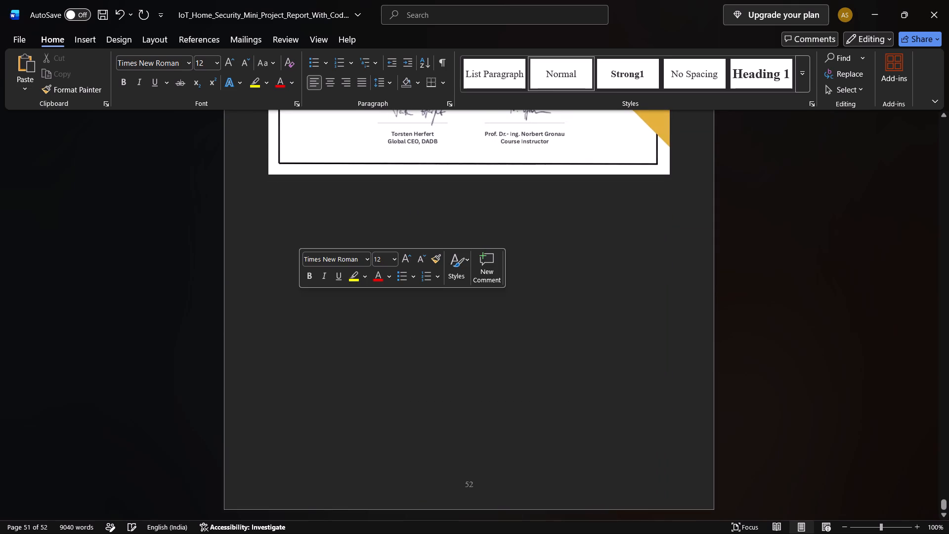
click(274, 206)
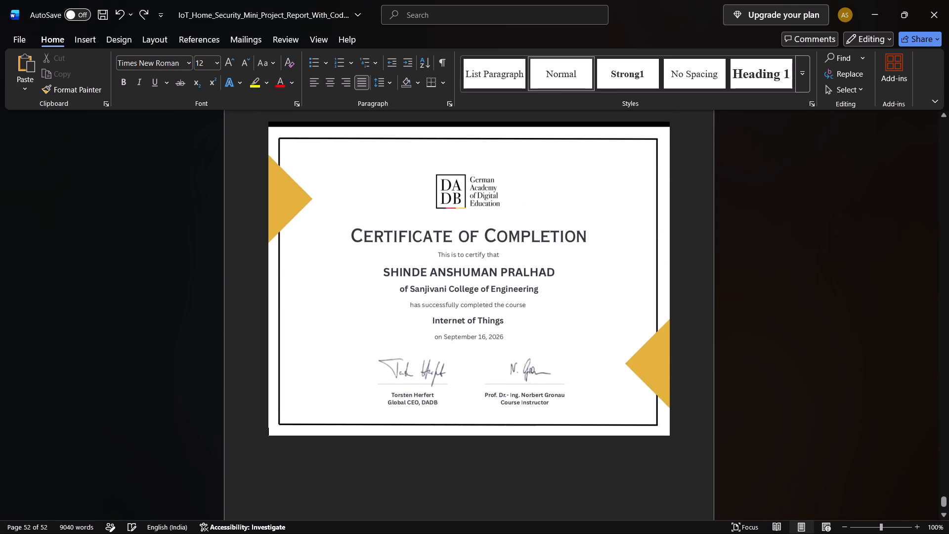
scroll(319, 350, down, 2)
double_click(278, 245)
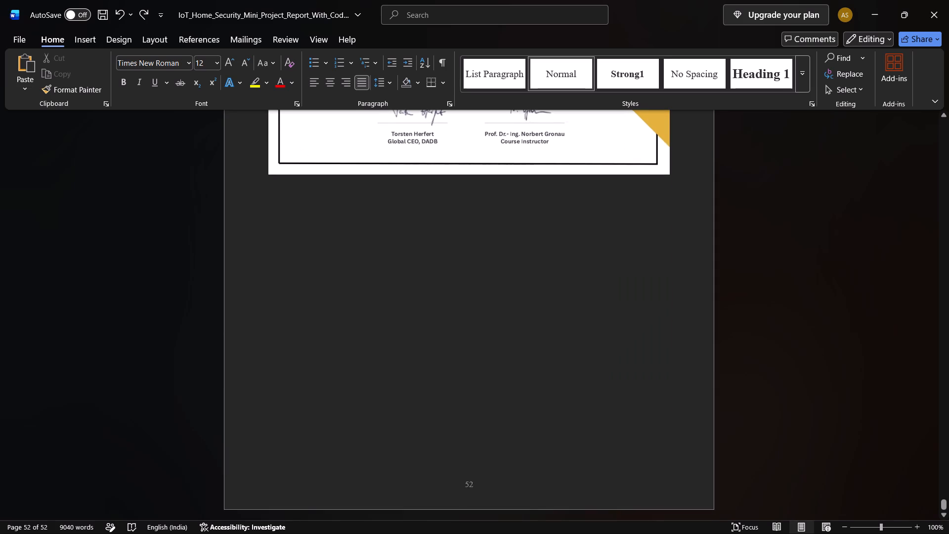
key(Up)
key(Up)
key(Up)
key(Up)
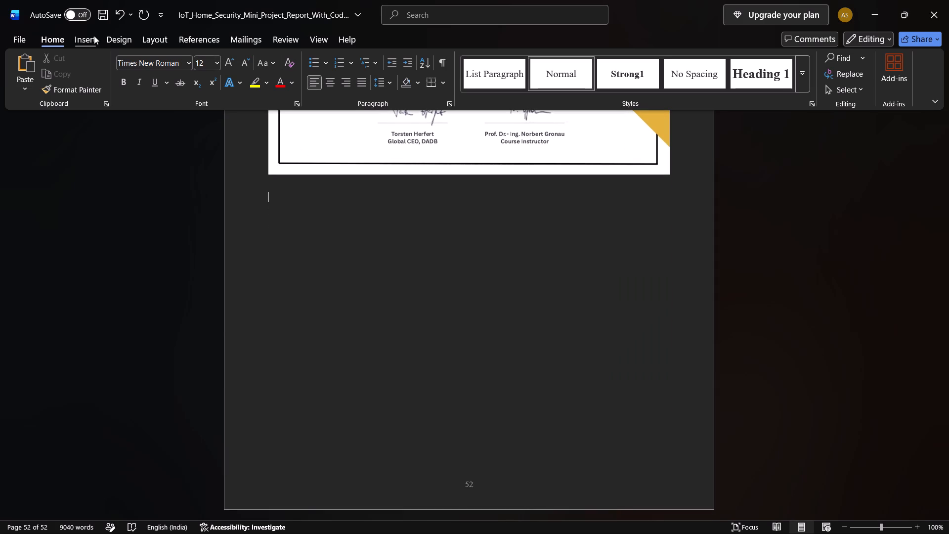
Look for another picture to insert below the certificate, previewing the WhatsApp images in Downloads and browsing the Screenshots folder.
click(94, 36)
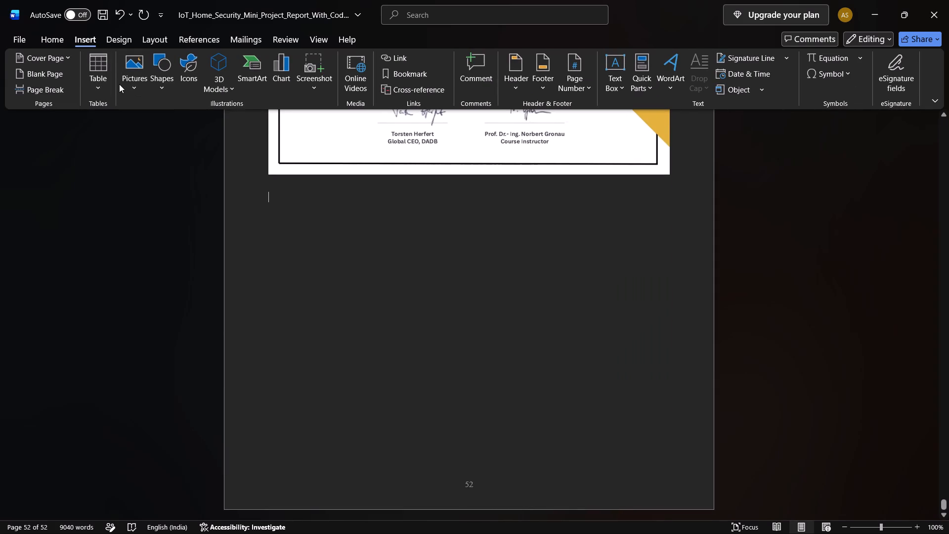
click(128, 84)
click(151, 131)
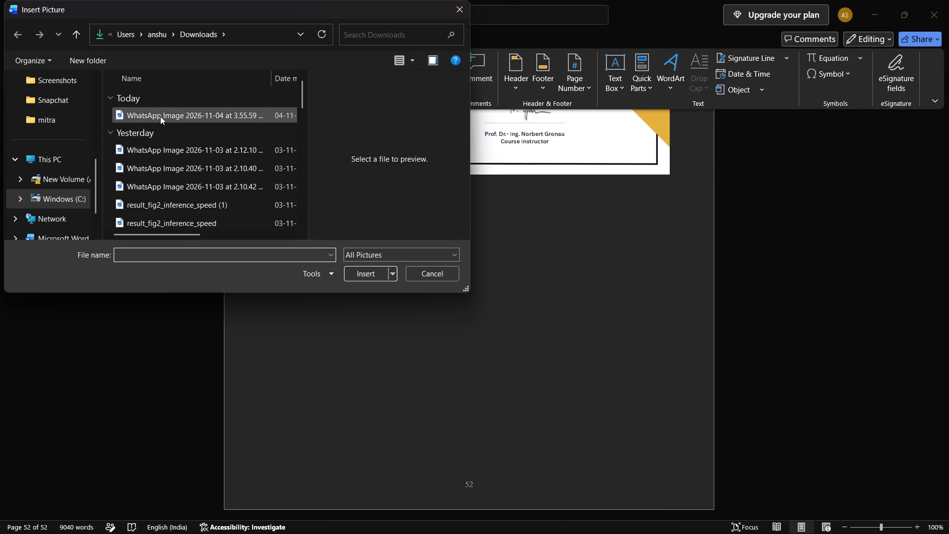
click(160, 116)
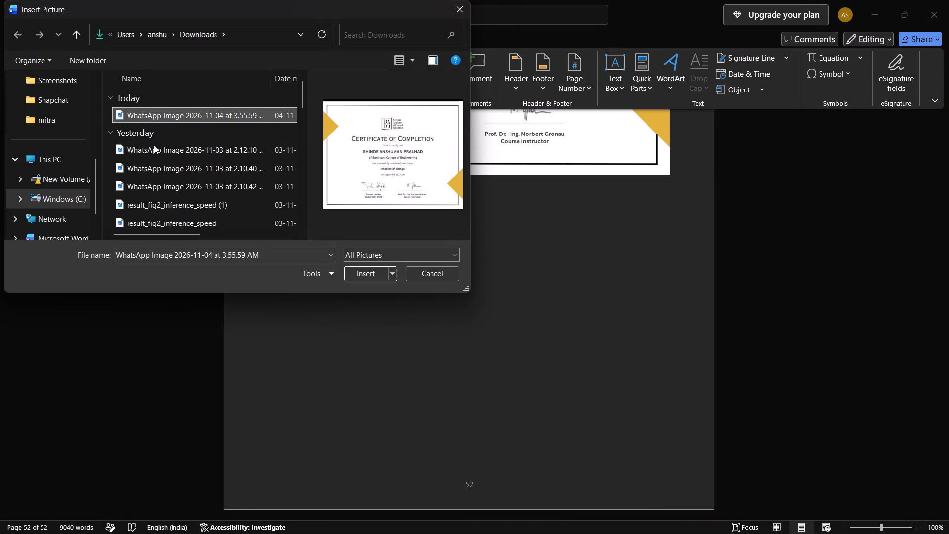
click(155, 148)
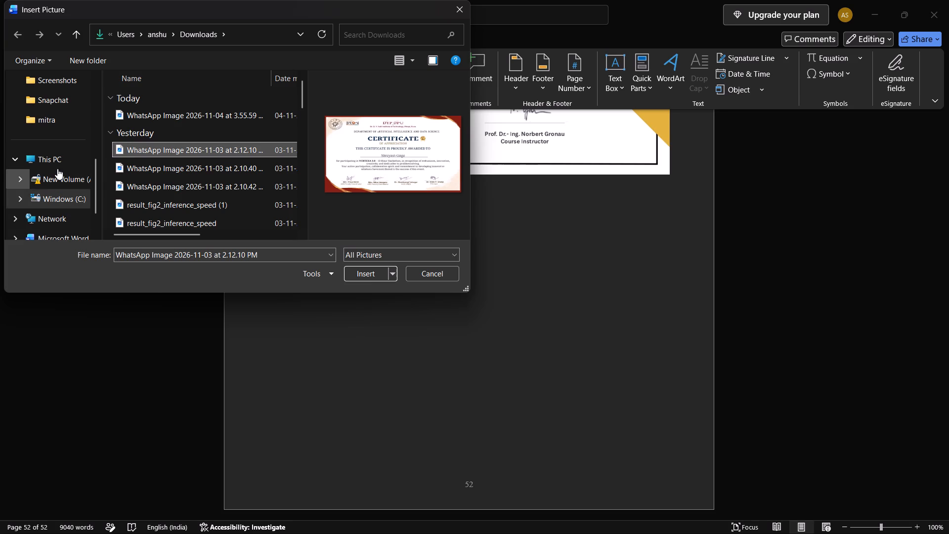
click(67, 81)
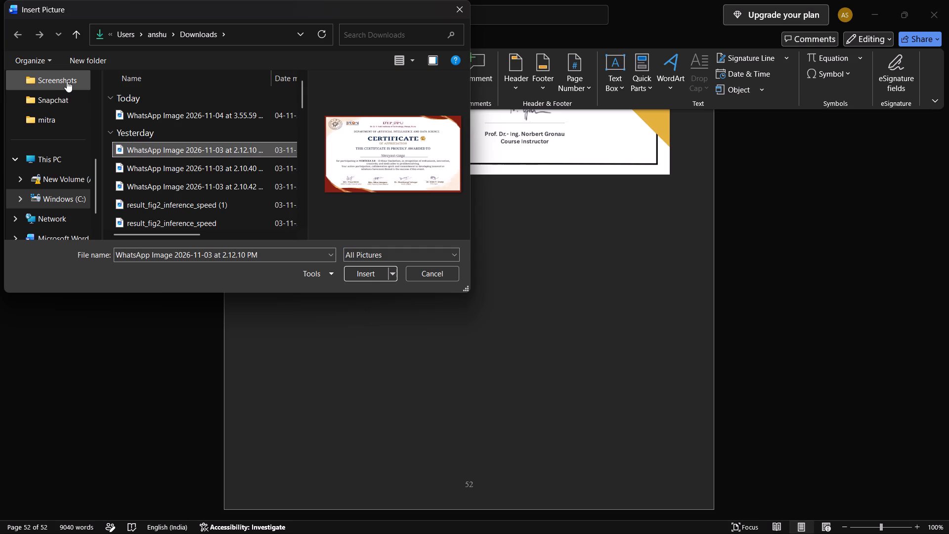
scroll(205, 137, down, 11)
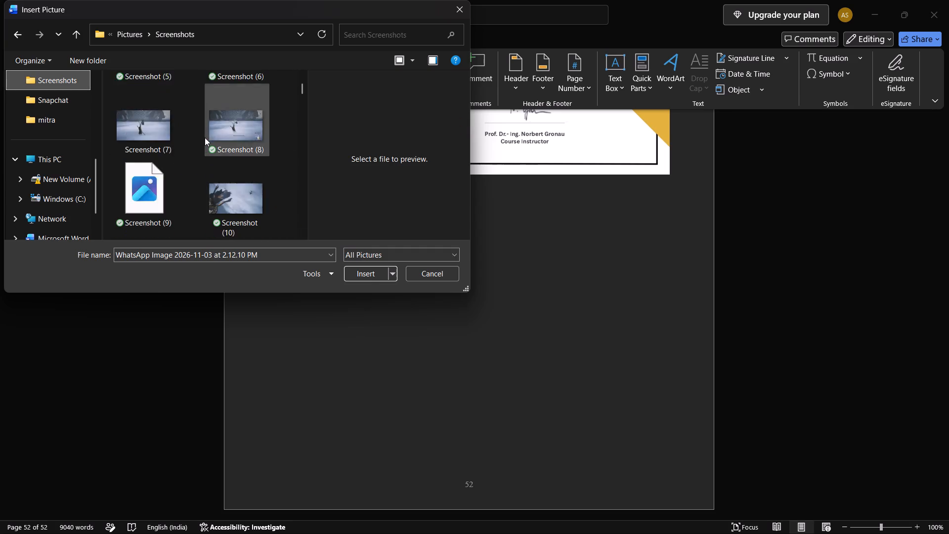
scroll(205, 137, down, 11)
scroll(205, 137, down, 14)
scroll(205, 137, down, 15)
scroll(205, 137, down, 20)
scroll(205, 137, down, 5)
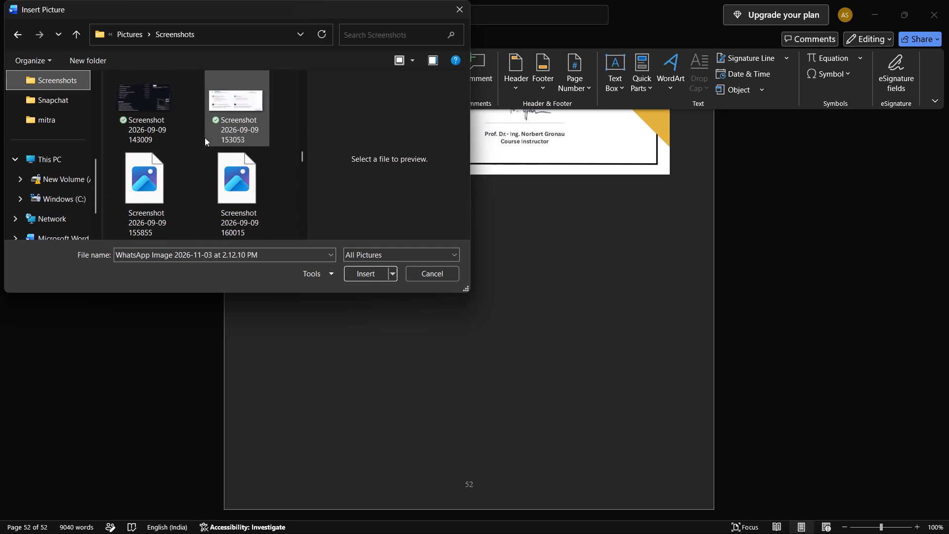
scroll(205, 137, down, 20)
scroll(205, 137, down, 20)
scroll(205, 137, down, 12)
scroll(205, 137, down, 12)
scroll(205, 137, down, 12)
scroll(205, 137, down, 13)
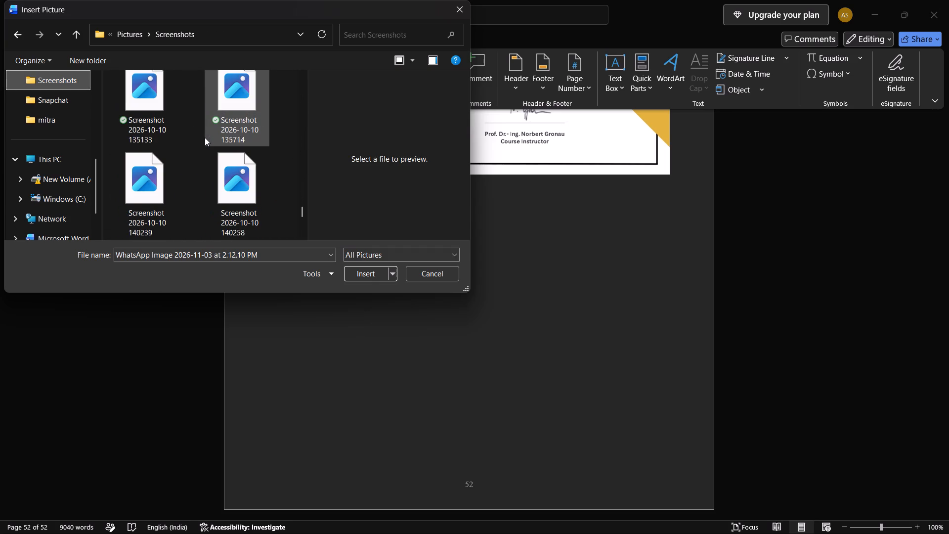
click(159, 178)
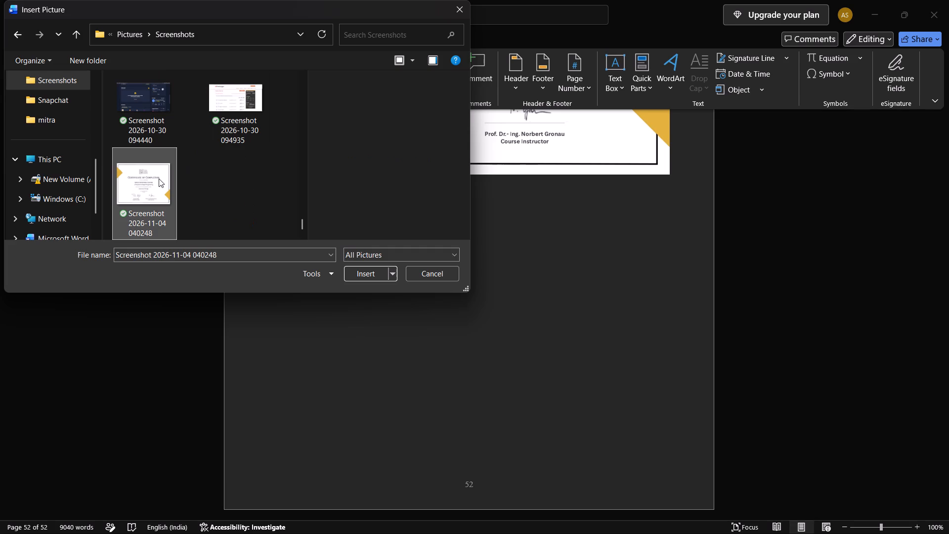
click(371, 271)
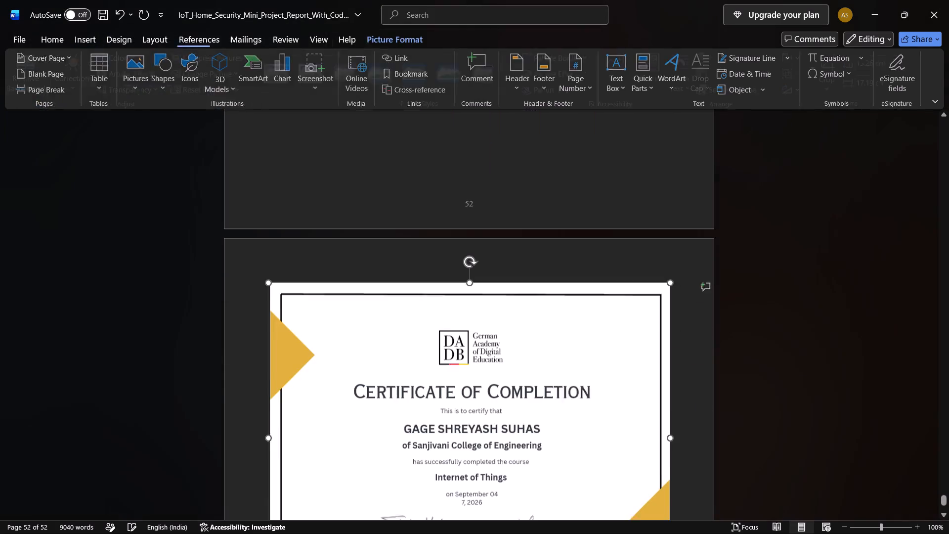
Reduce only the height of the newly inserted certificate to about 9.6 cm so it fits below the first certificate on page 52, and deselect it.
scroll(371, 271, up, 9)
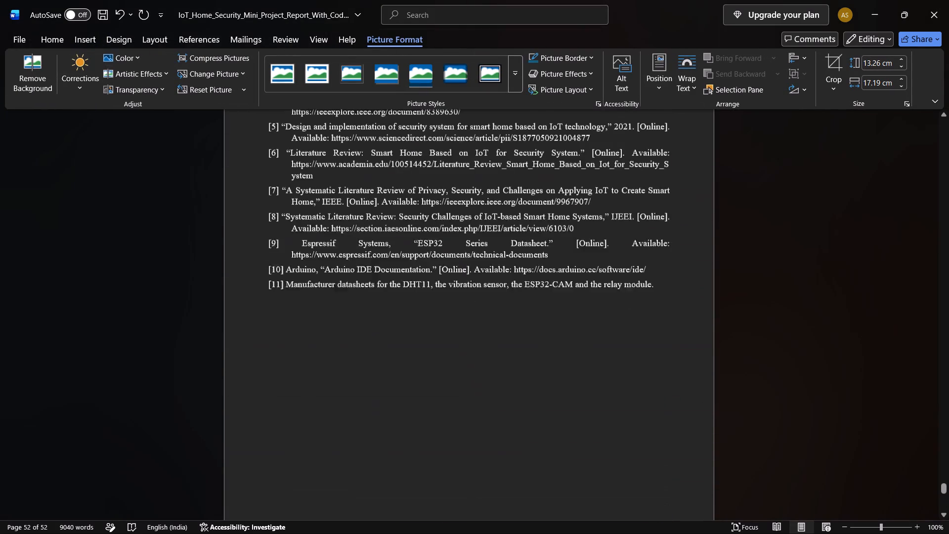
scroll(371, 271, down, 5)
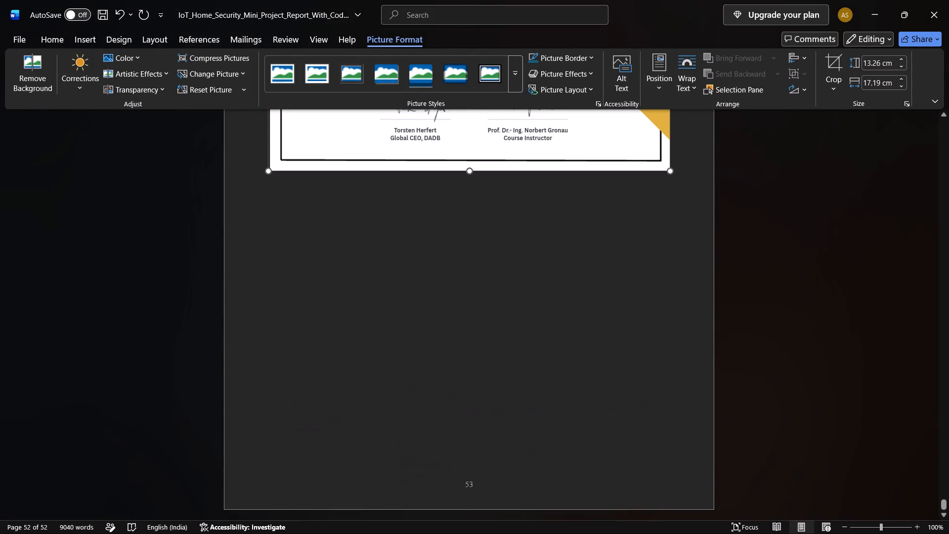
scroll(371, 271, down, 7)
scroll(371, 271, up, 1)
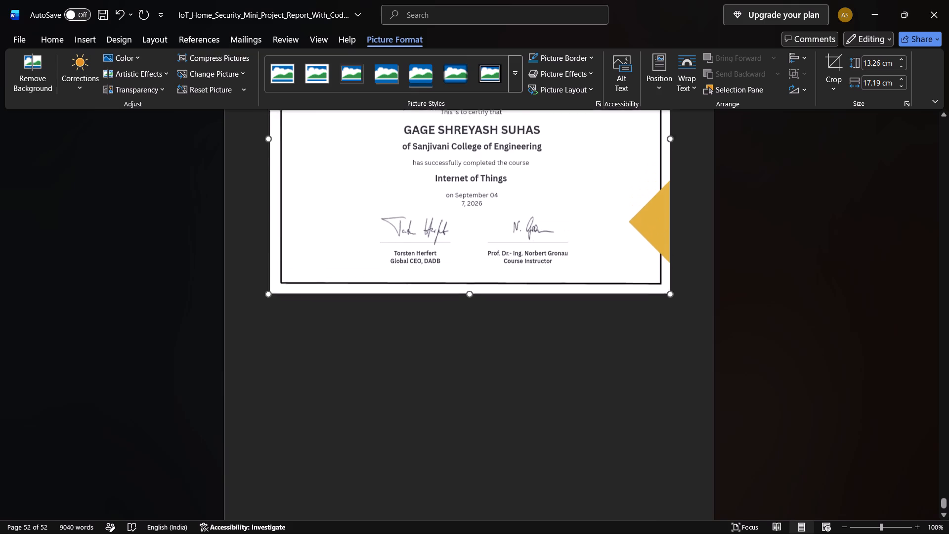
scroll(371, 271, up, 1)
drag(470, 365, 464, 313)
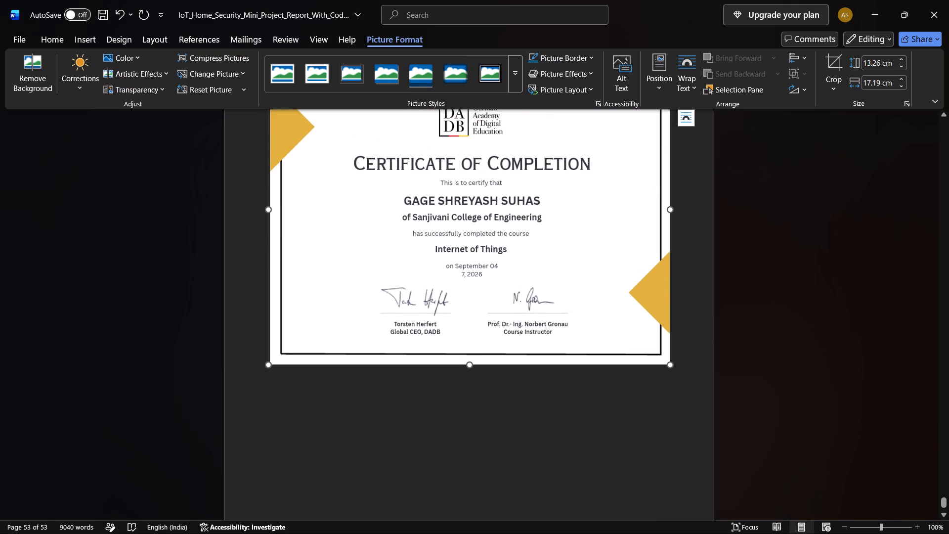
drag(464, 313, 460, 239)
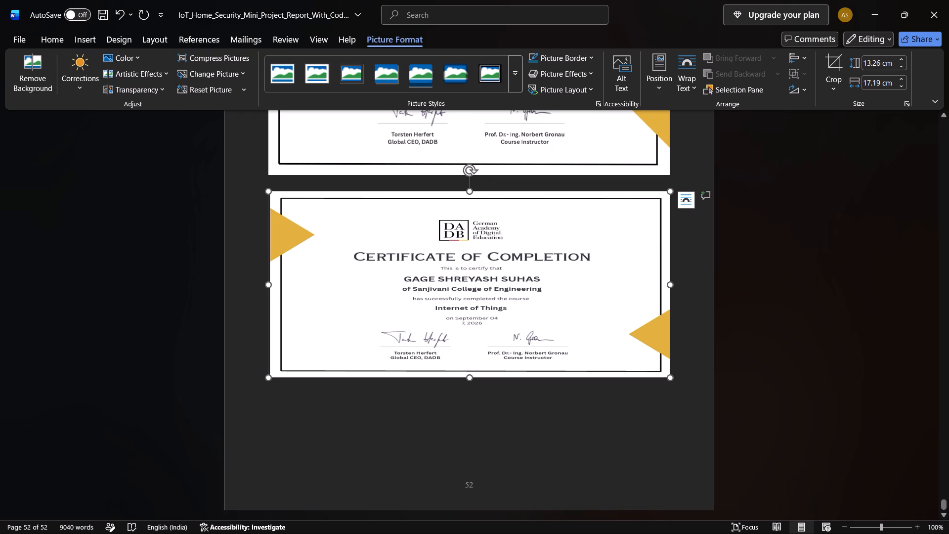
drag(469, 377, 468, 395)
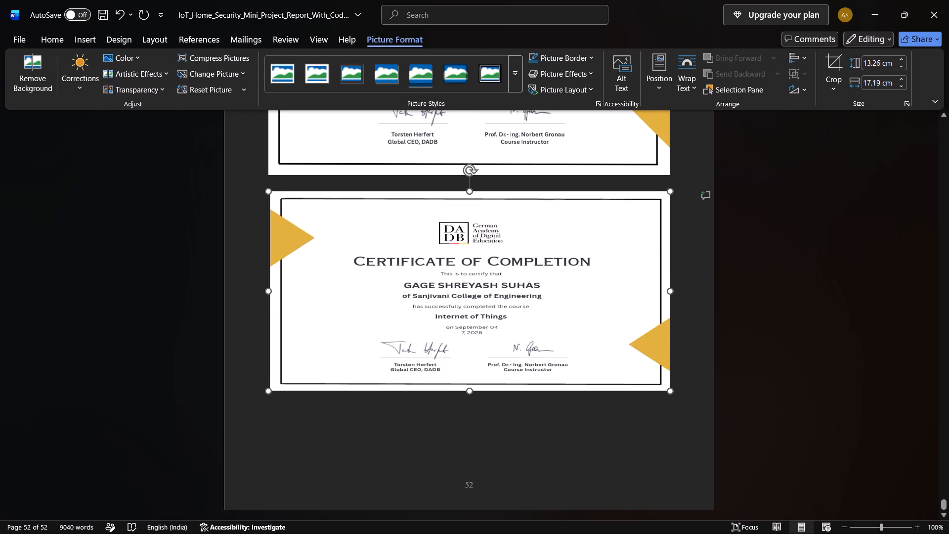
drag(468, 395, 469, 415)
scroll(469, 415, down, 3)
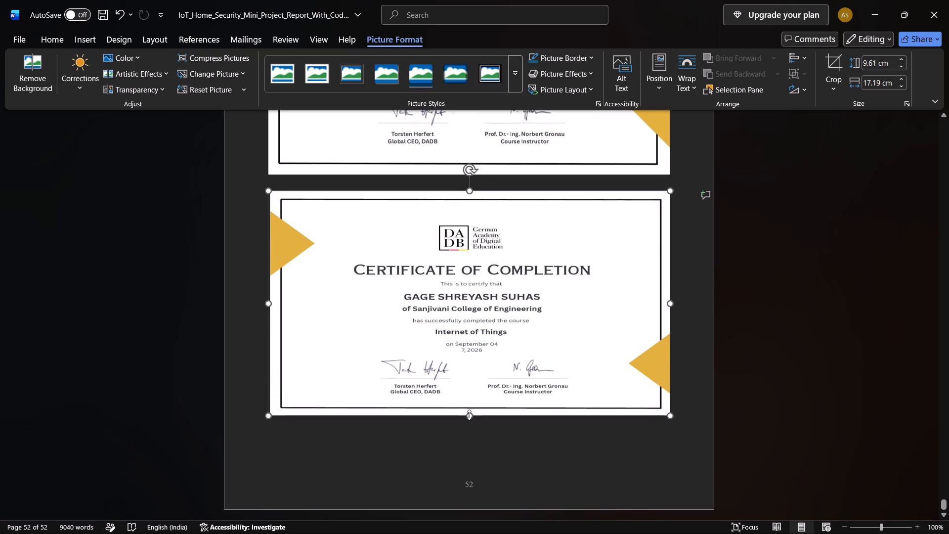
scroll(469, 415, down, 1)
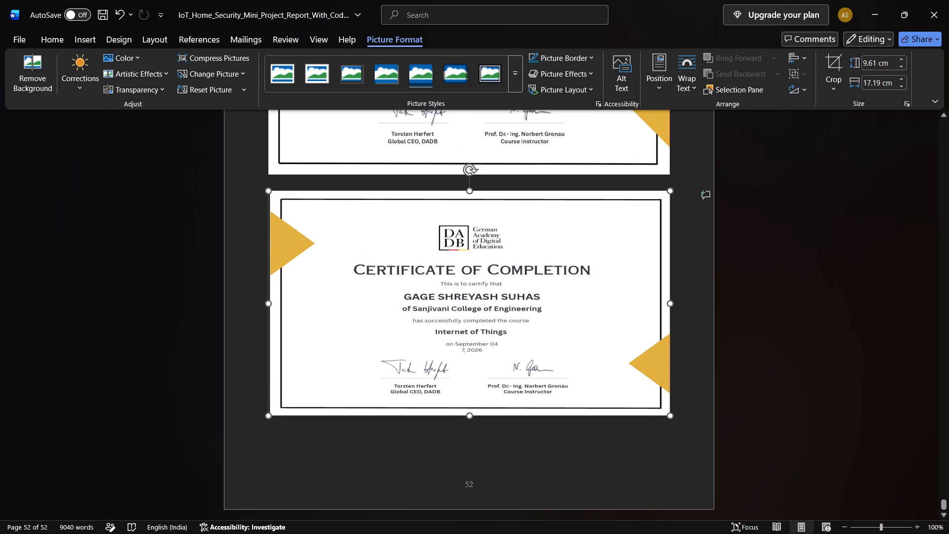
click(569, 470)
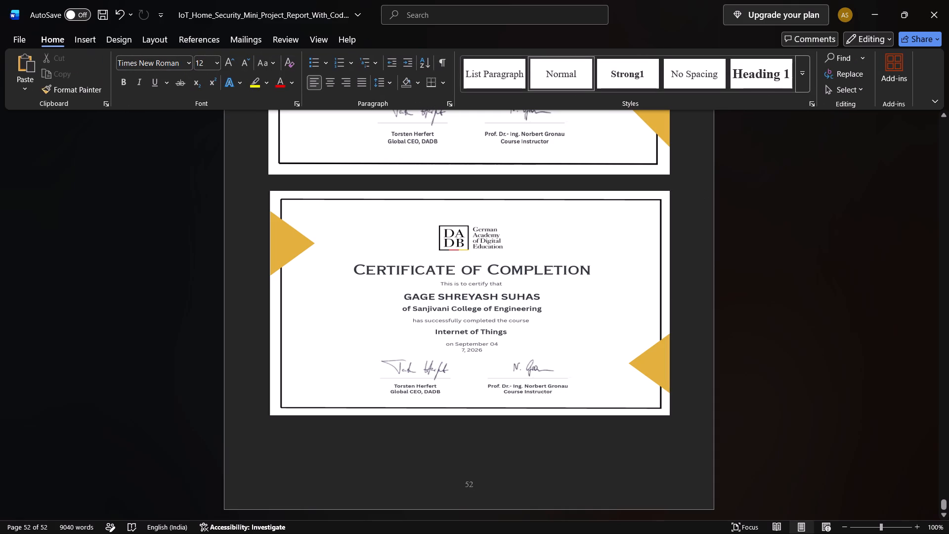
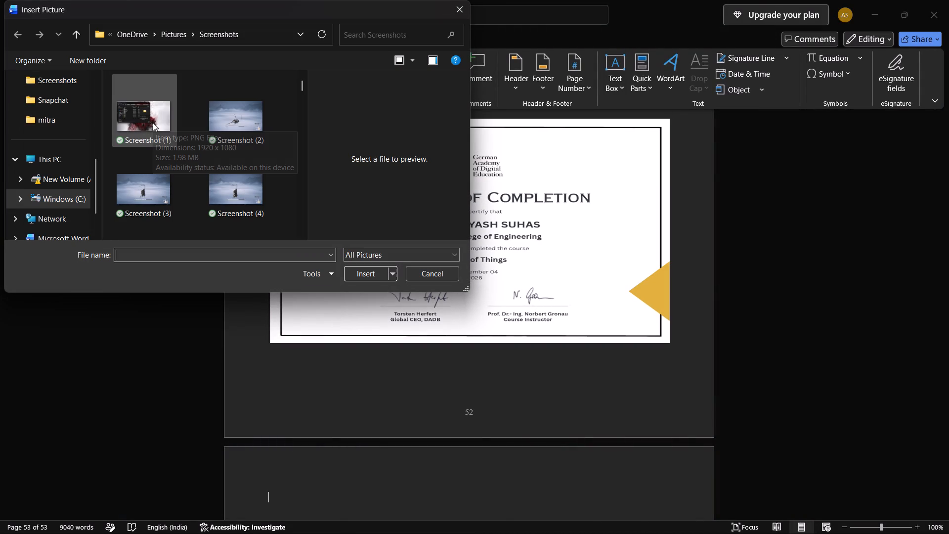
Insert the certificate picture WhatsApp Image 2026-11-04 at 4.16.30 AM from the Downloads folder at the top of page 53.
scroll(45, 134, up, 4)
click(64, 180)
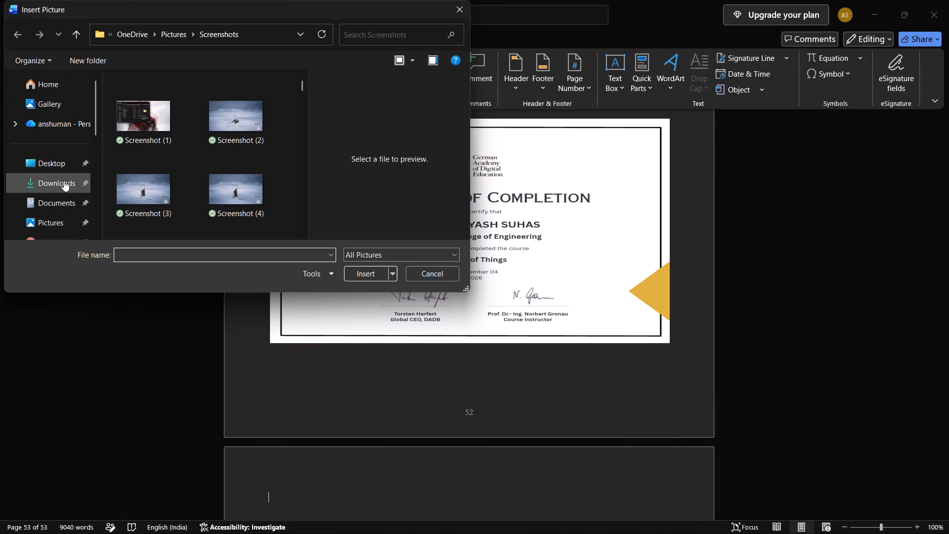
click(176, 105)
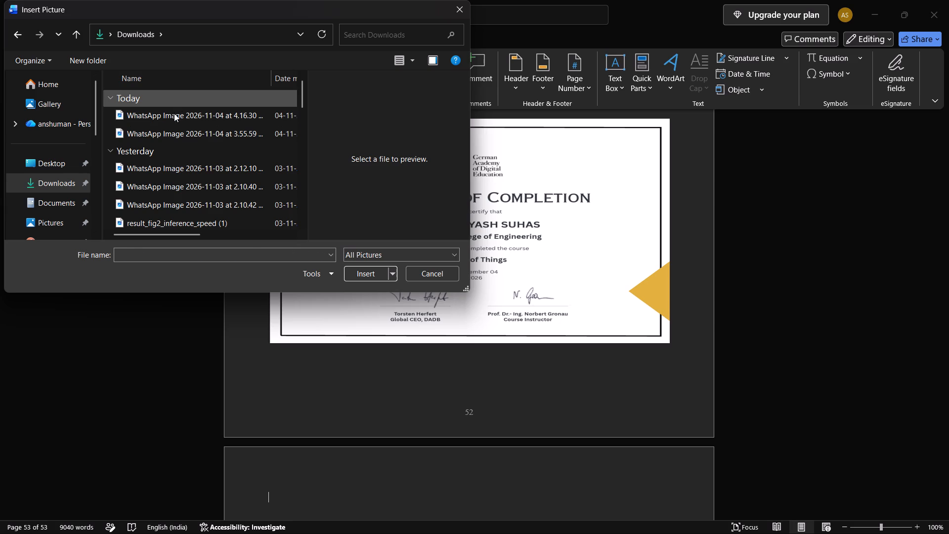
click(175, 116)
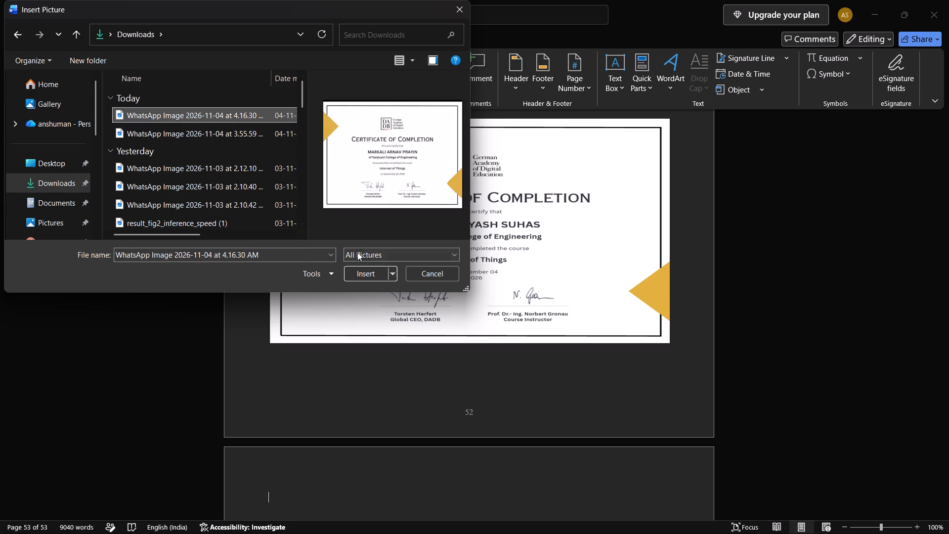
click(371, 274)
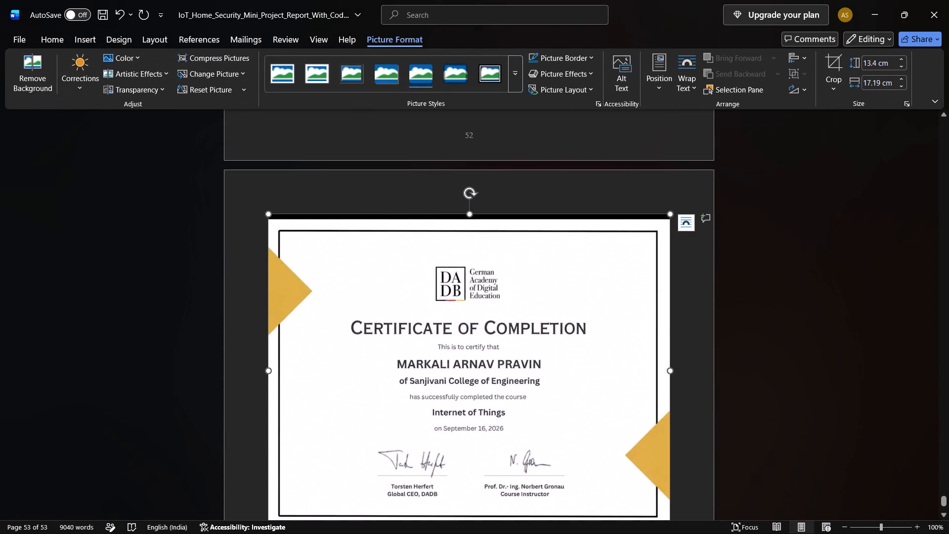
Insert the picture WhatsApp Image 2026-11-03 at 2.10.40 PM from Downloads on a new line below the Internet of Things certificate on page 53.
scroll(705, 370, down, 1)
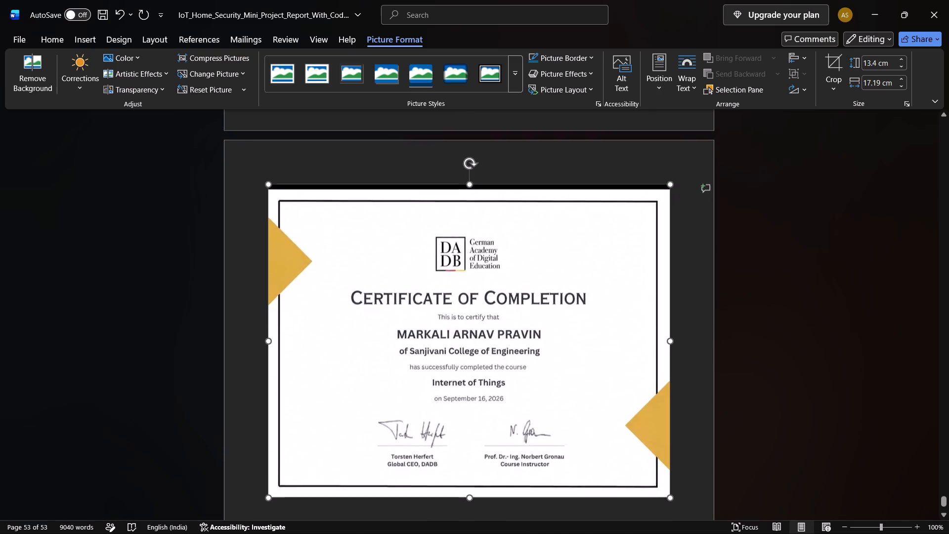
scroll(705, 370, down, 1)
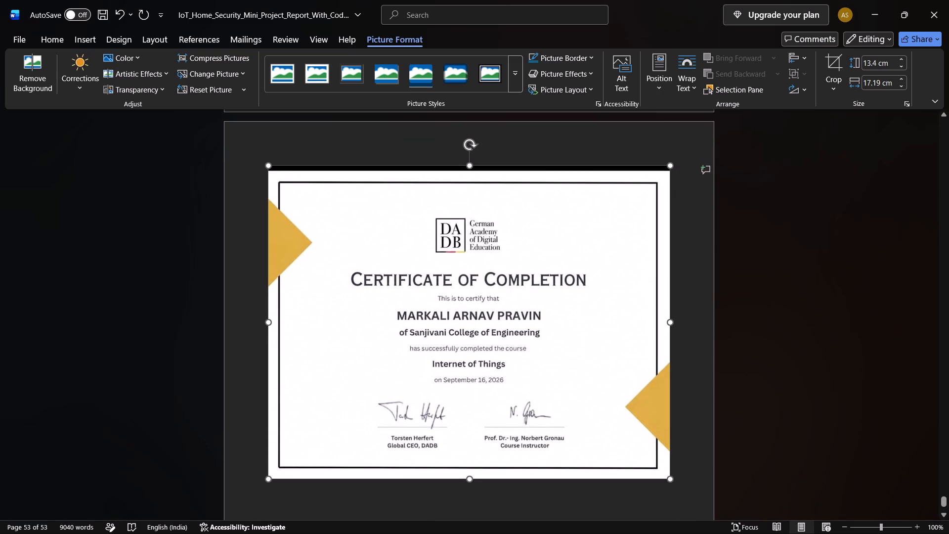
scroll(719, 384, down, 2)
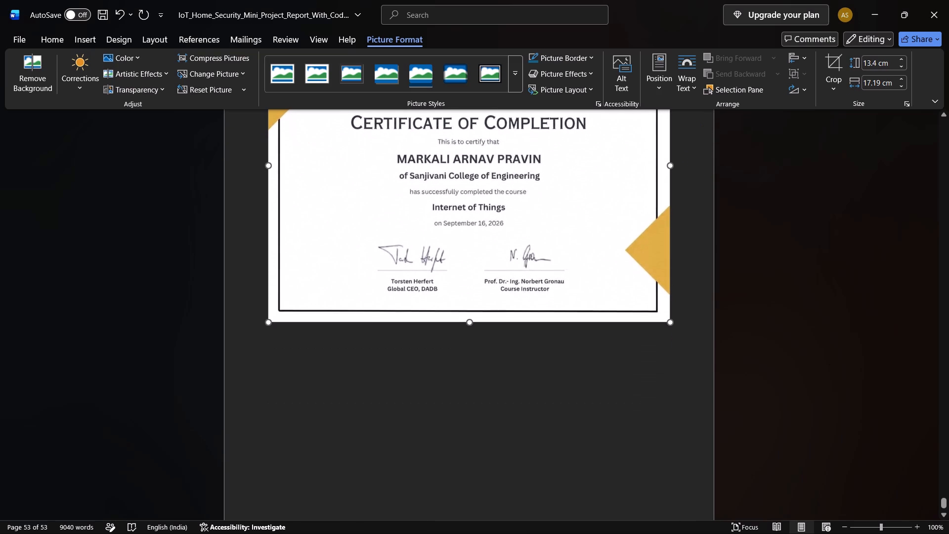
click(468, 397)
scroll(468, 397, down, 3)
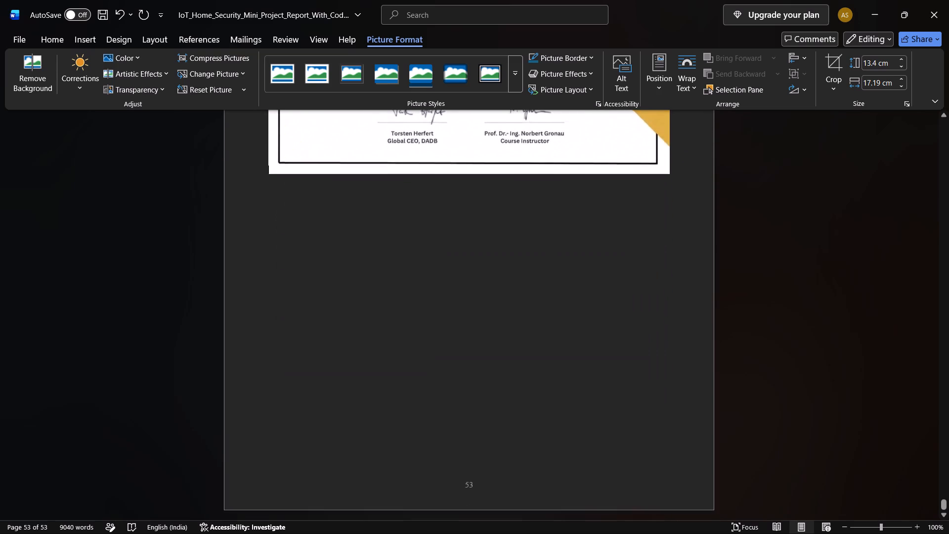
click(377, 322)
click(311, 262)
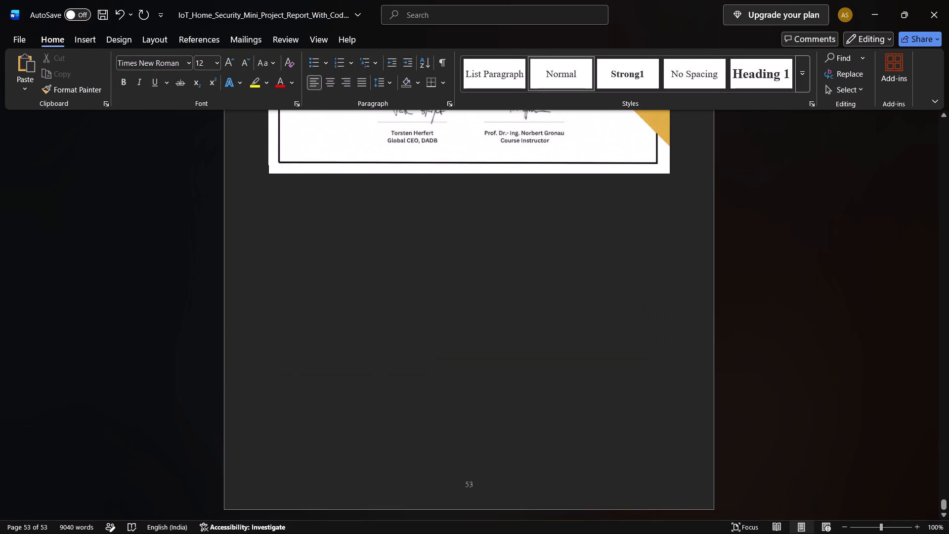
triple_click(309, 312)
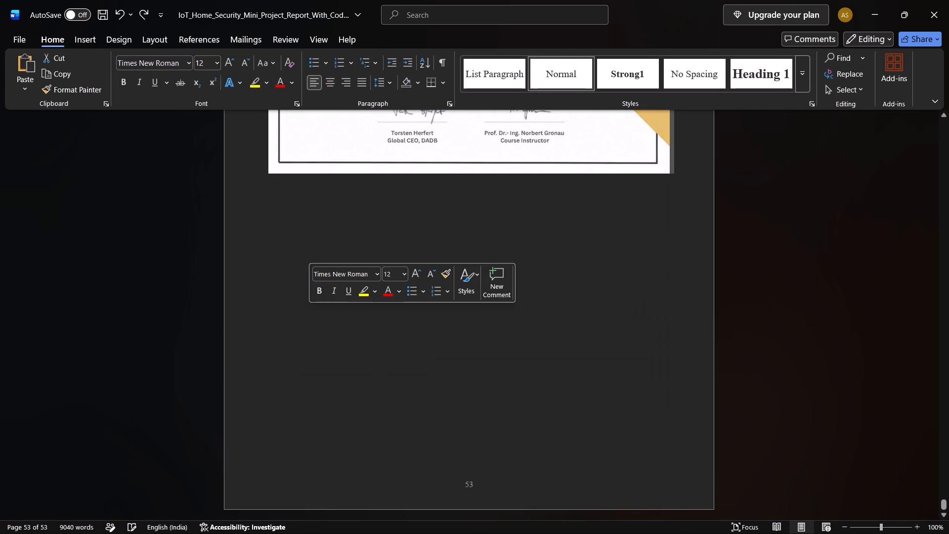
key(Down)
key(Down)
key(Down)
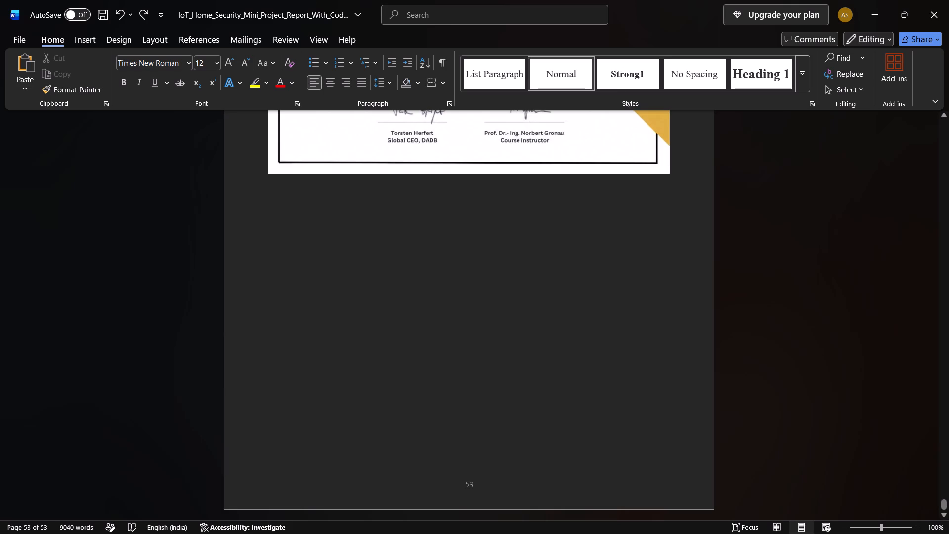
key(Return)
key(Return)
click(94, 38)
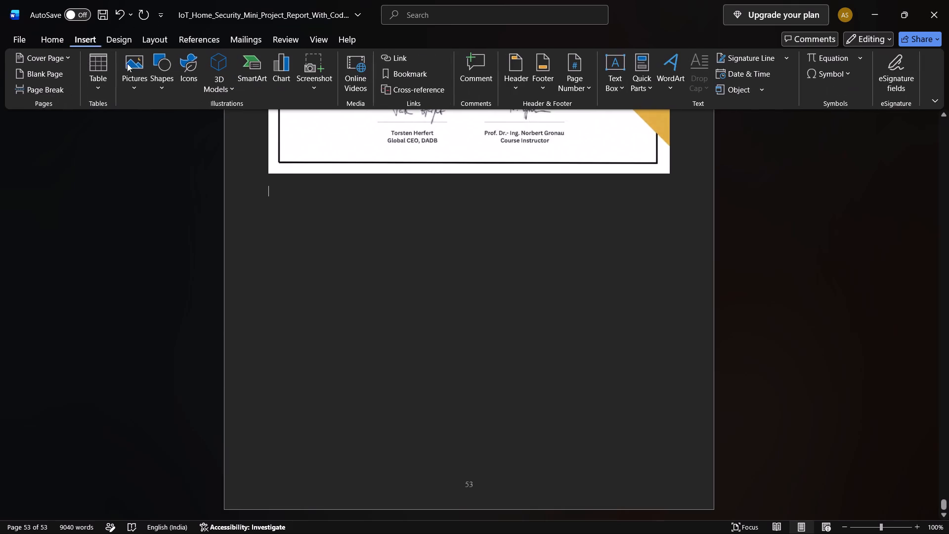
click(146, 74)
click(164, 129)
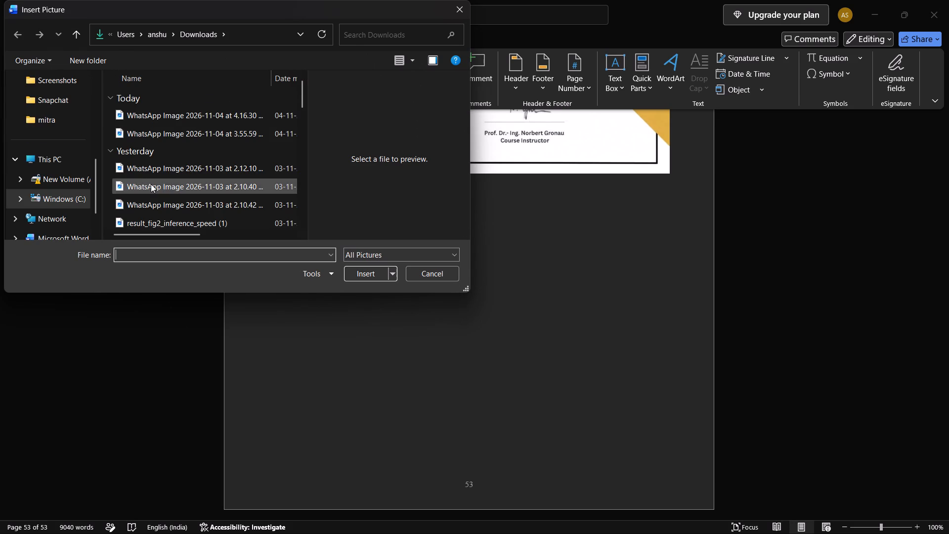
click(151, 184)
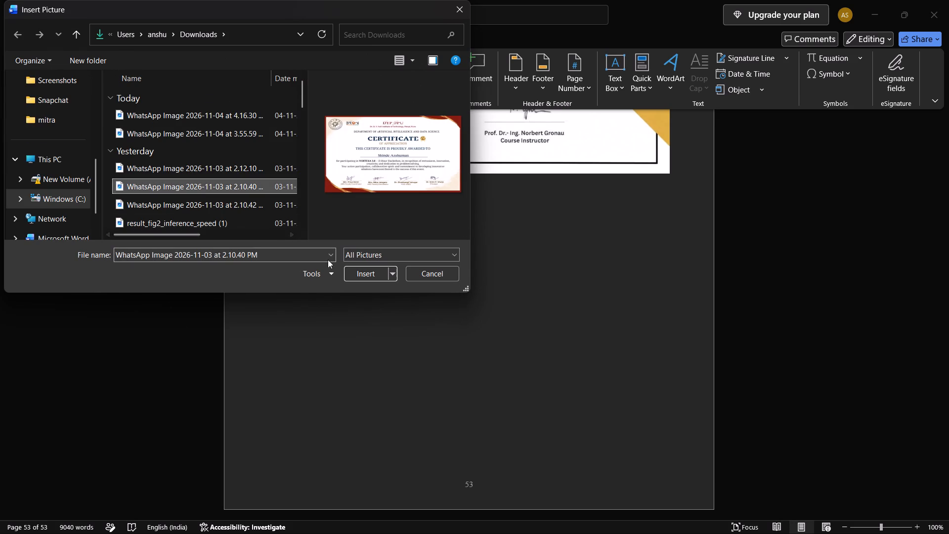
click(364, 273)
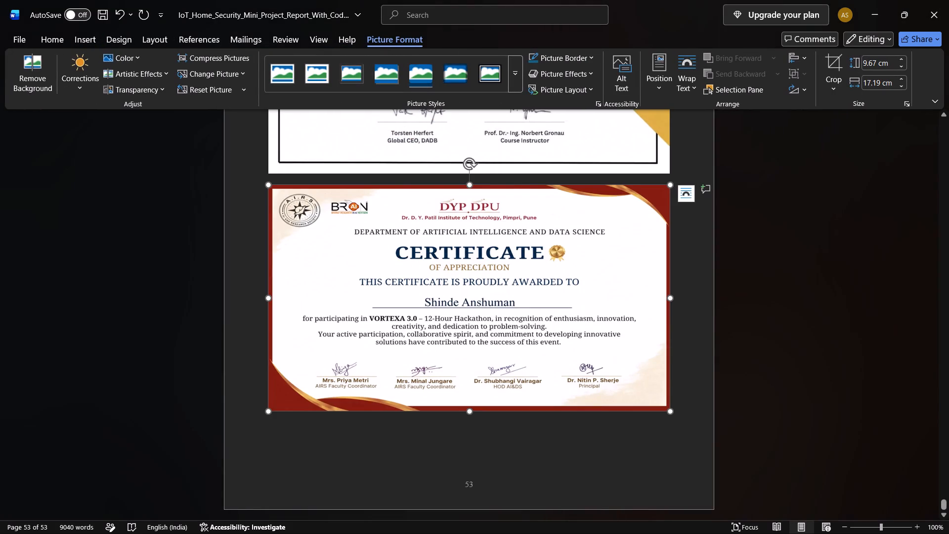
Adjust the spacing on page 53 to leave one blank line between the Internet of Things certificate and the VORTEXA 3.0 certificate.
scroll(373, 355, down, 11)
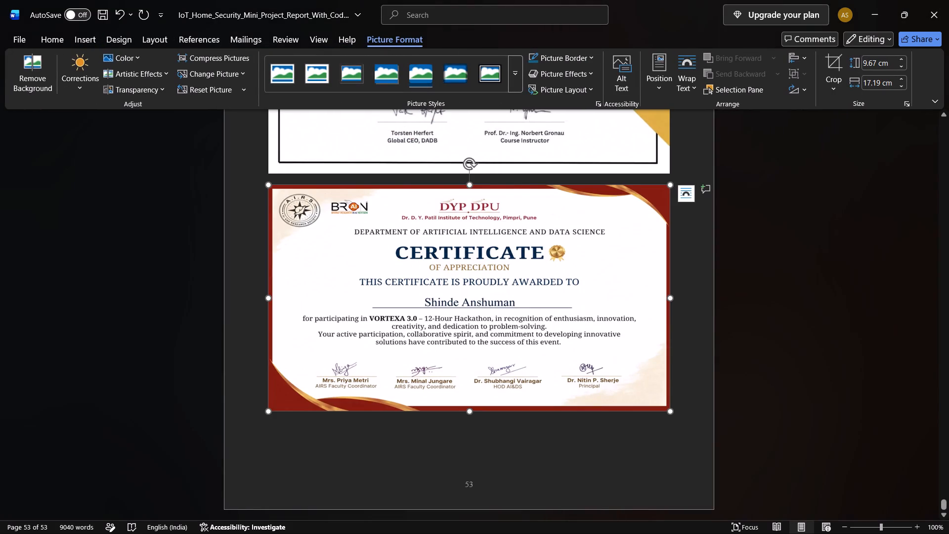
click(380, 450)
key(Return)
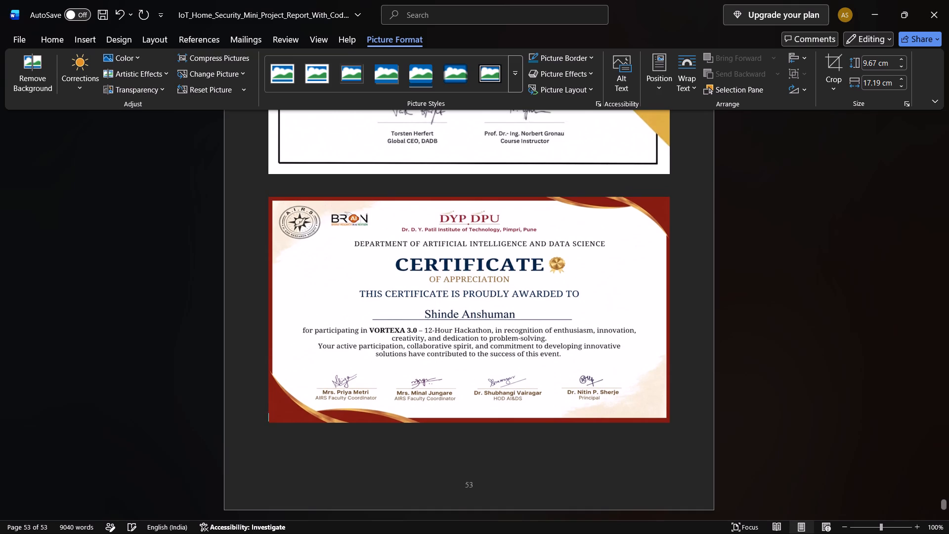
key(Return)
key(Return)
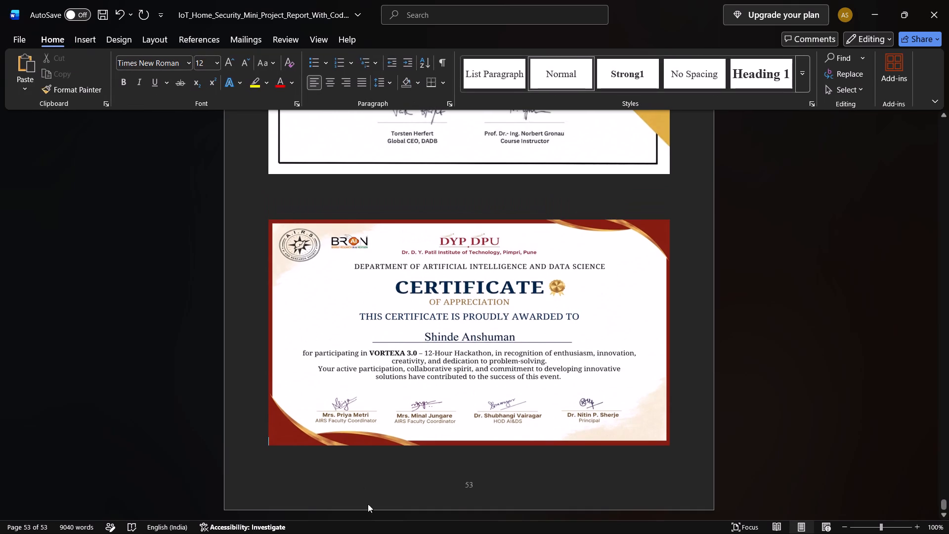
click(323, 201)
key(Return)
key(BackSpace)
key(BackSpace)
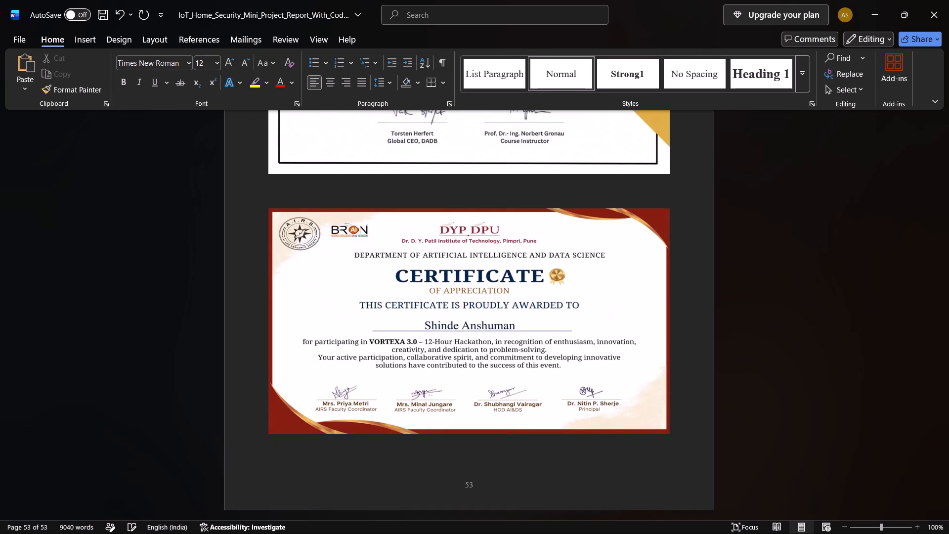
click(294, 461)
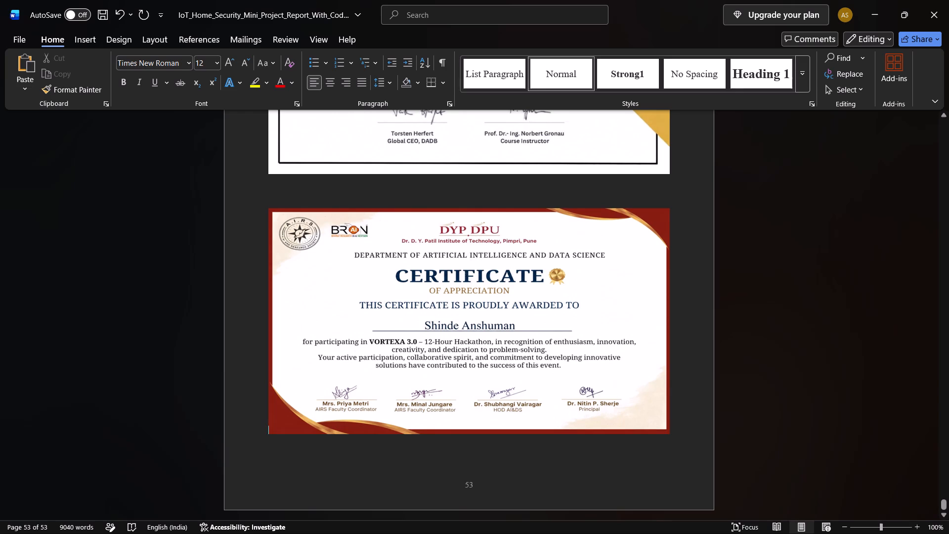
click(294, 461)
click(307, 192)
key(BackSpace)
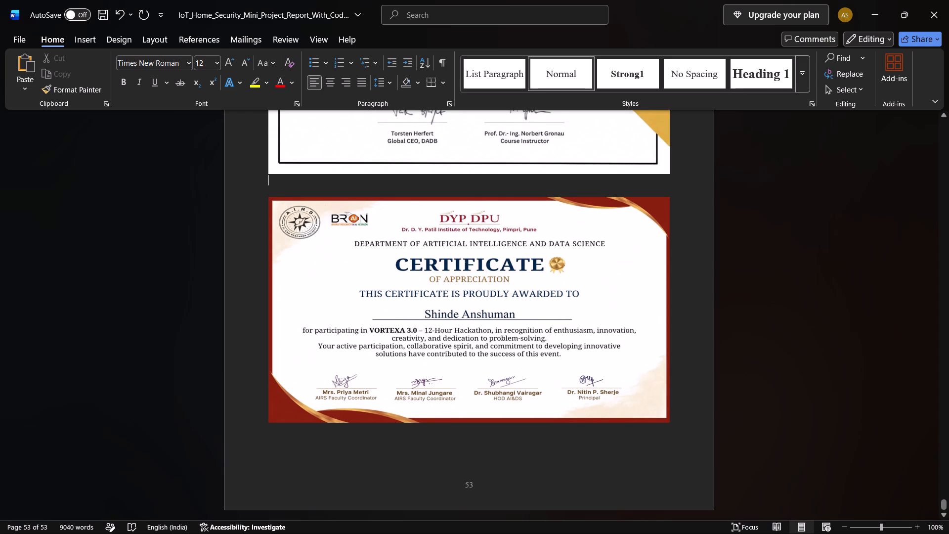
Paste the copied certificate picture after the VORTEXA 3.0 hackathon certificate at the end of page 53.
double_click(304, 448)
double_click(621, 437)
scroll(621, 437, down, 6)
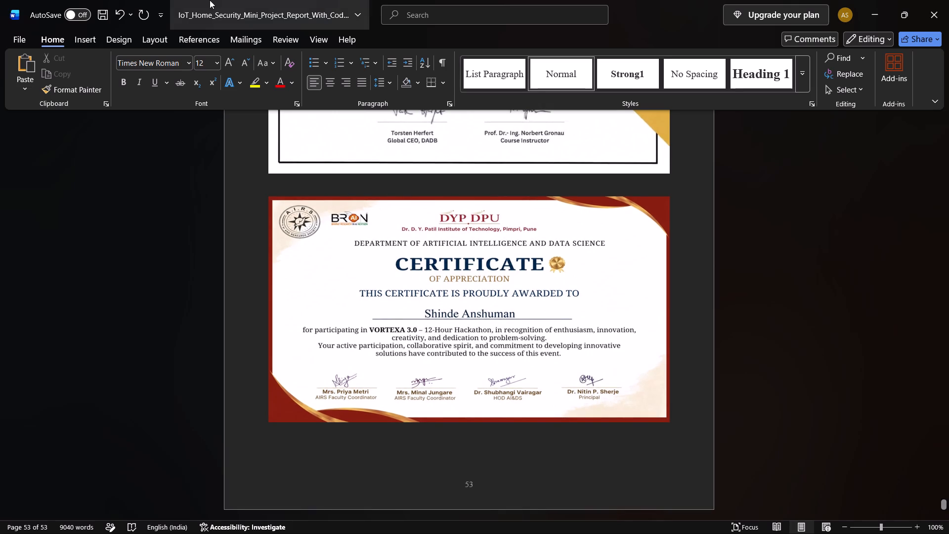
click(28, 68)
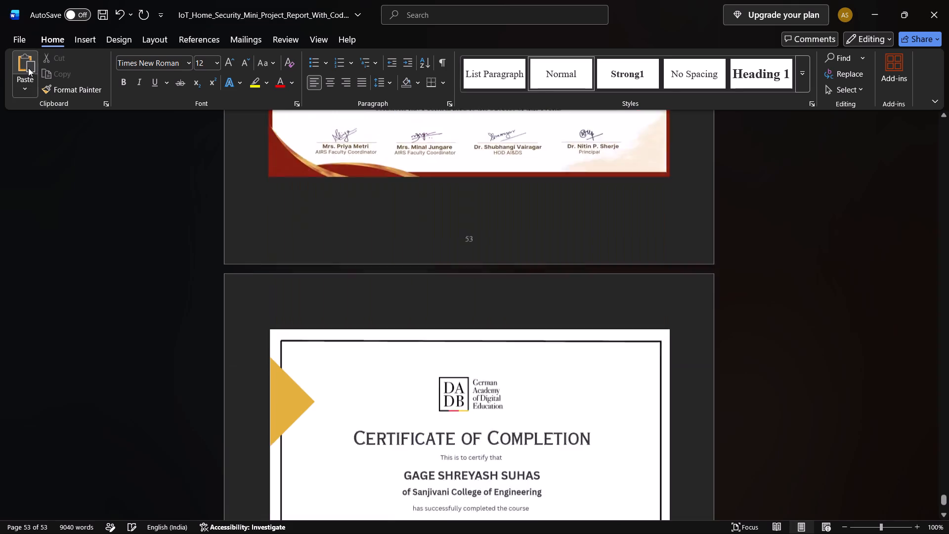
Review the certificate pictures placed on pages 52 to 54 of the report.
scroll(478, 209, down, 4)
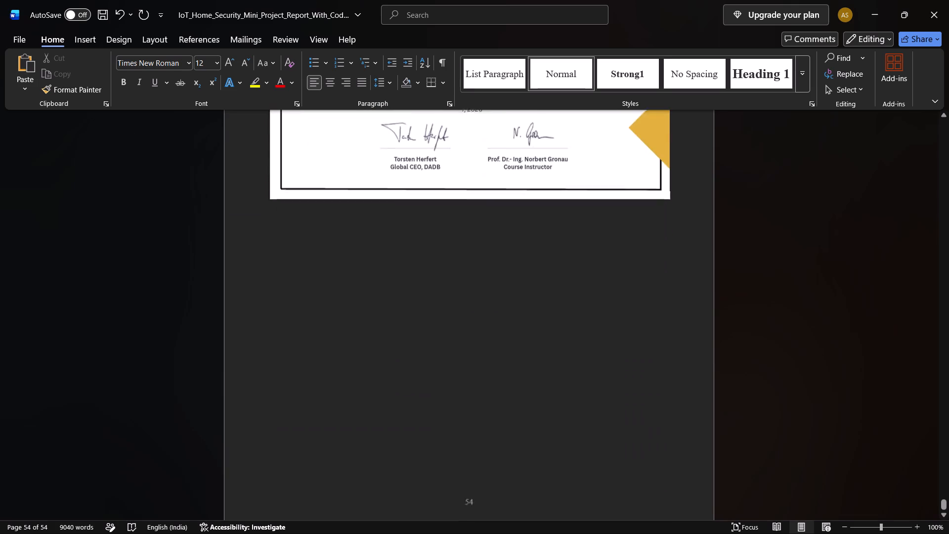
scroll(478, 209, up, 2)
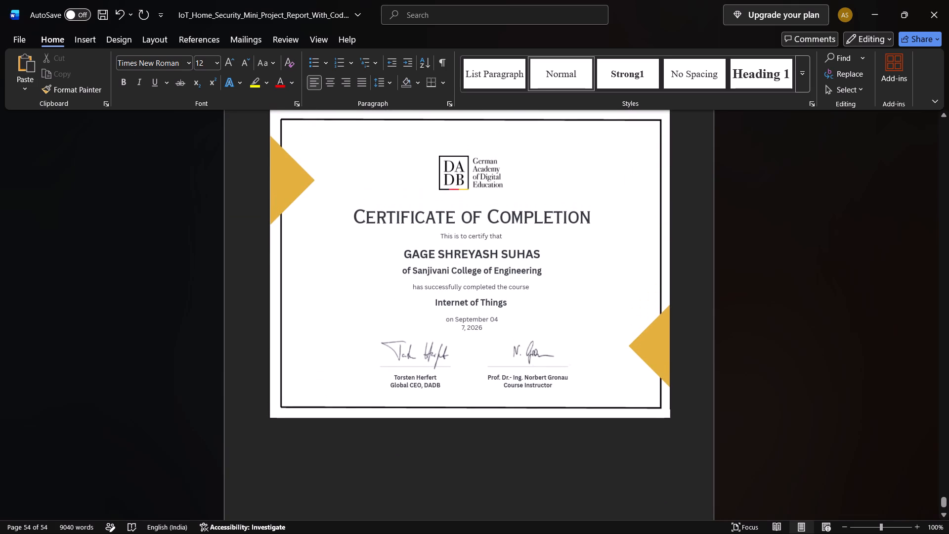
scroll(478, 209, up, 5)
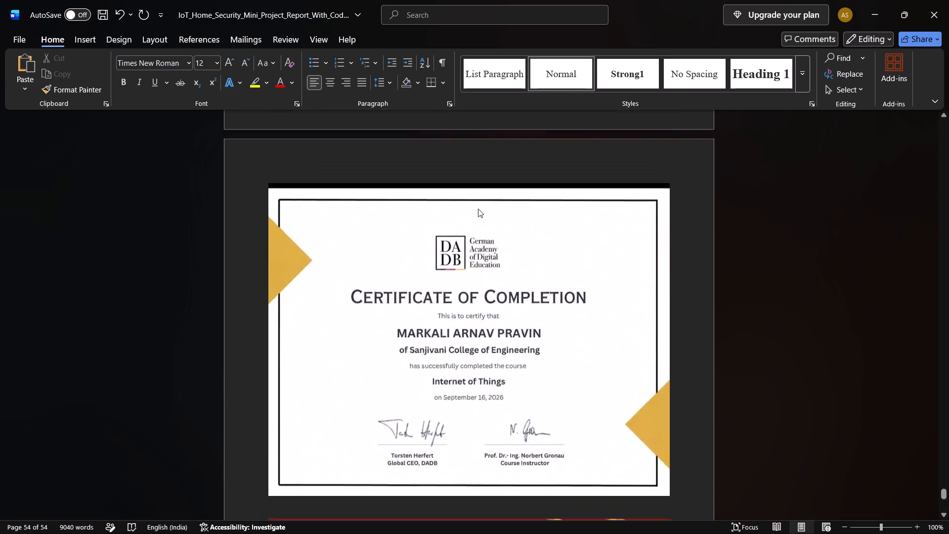
scroll(478, 209, up, 4)
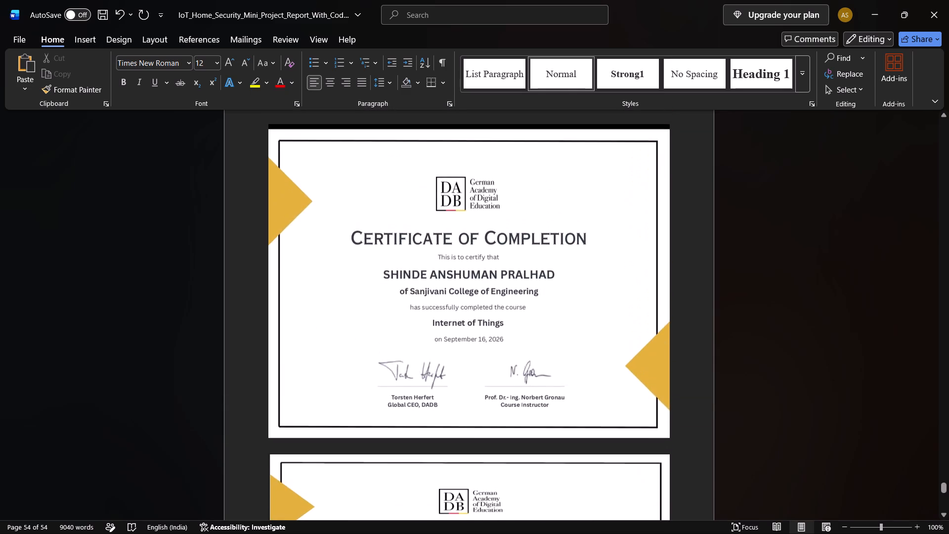
scroll(478, 209, down, 9)
scroll(478, 209, up, 1)
click(461, 222)
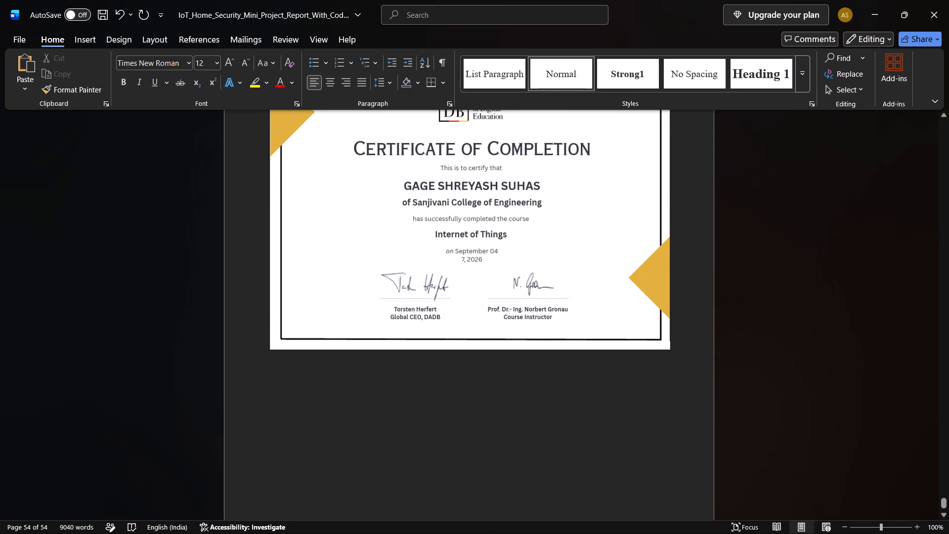
Delete the pasted Internet of Things certificate picture from page 54.
key(Delete)
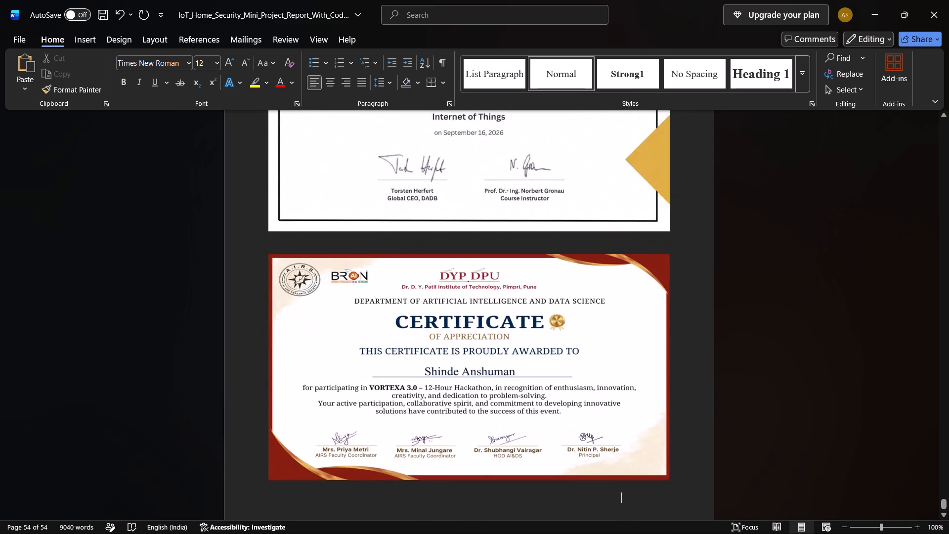
Add three line breaks after page 53's hackathon certificate and insert the picture WhatsApp Image 2026-11-03 at 2.10.42 PM from Downloads on page 54.
click(378, 489)
key(Return)
key(Return)
key(Return)
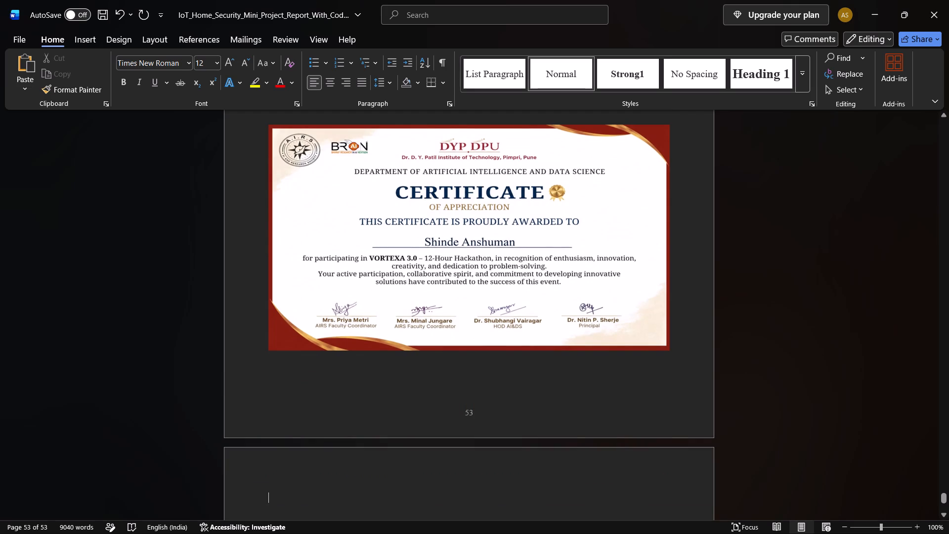
click(76, 35)
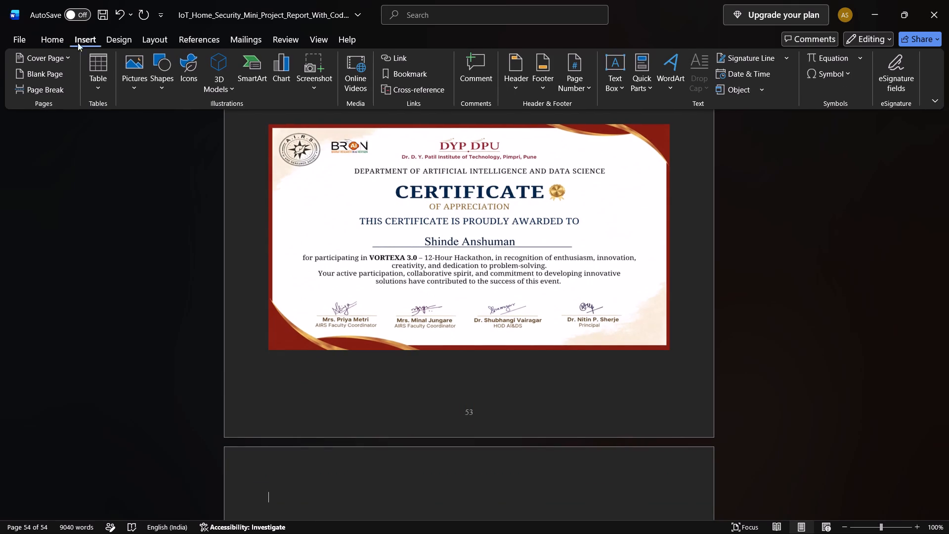
click(137, 81)
click(168, 126)
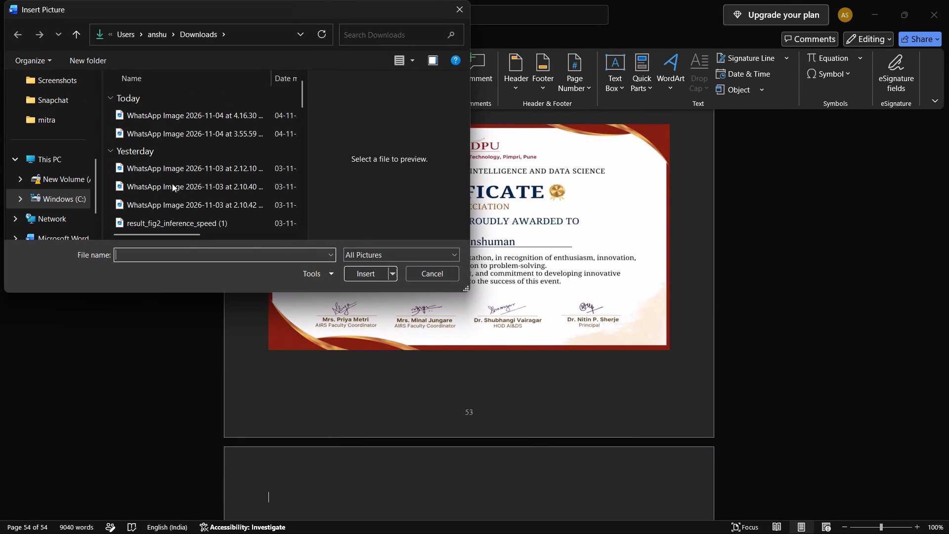
click(178, 188)
click(181, 204)
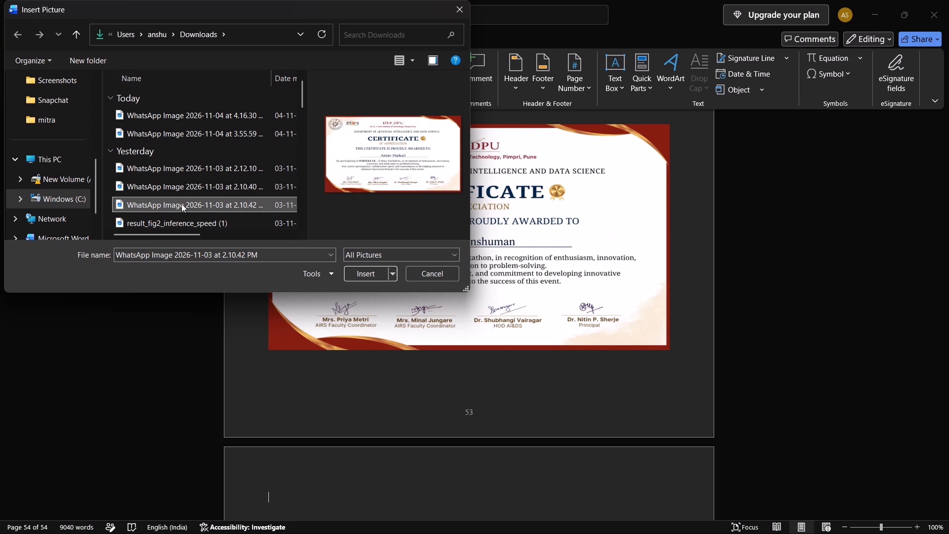
click(354, 276)
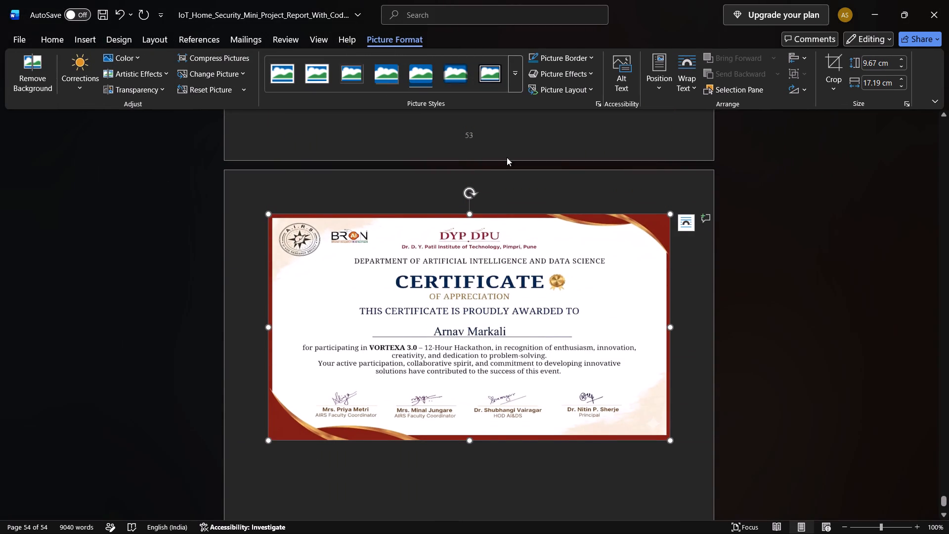
Add an empty line below the VORTEXA 3.0 certificate on page 54 and start inserting another picture from the Downloads folder there.
scroll(579, 133, up, 4)
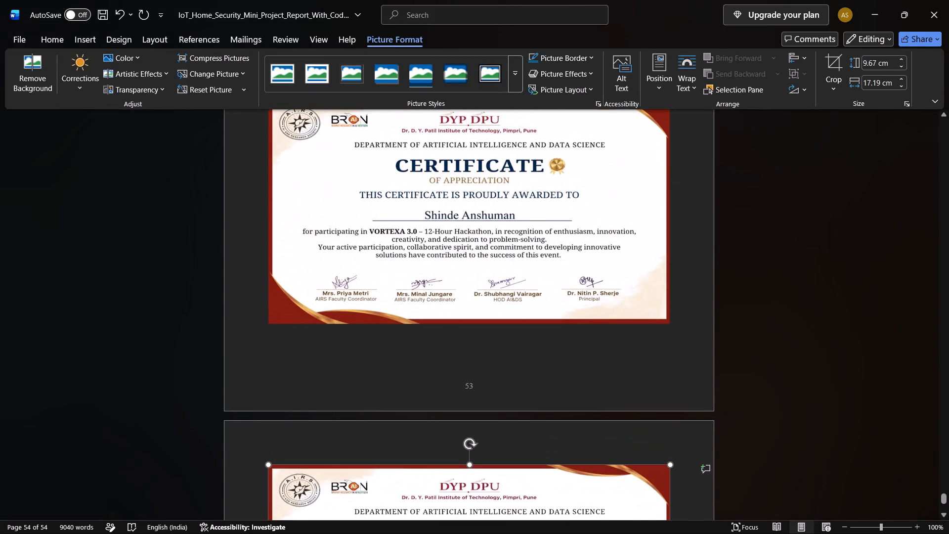
scroll(723, 201, up, 2)
scroll(723, 201, down, 5)
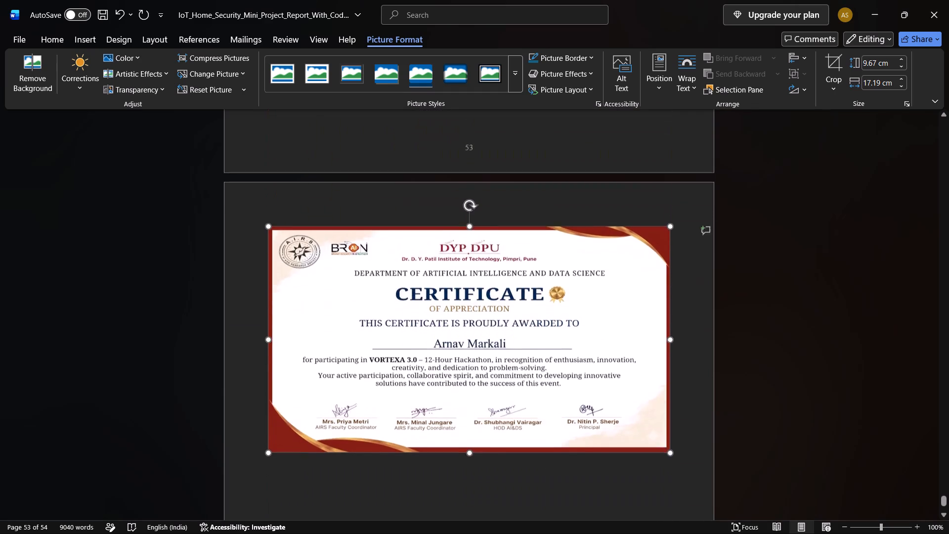
scroll(723, 201, down, 2)
click(369, 295)
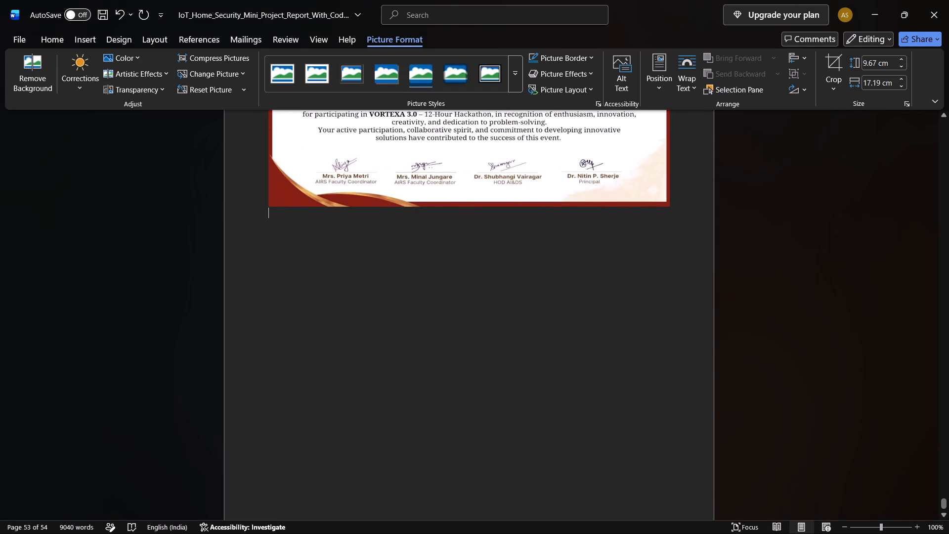
key(Return)
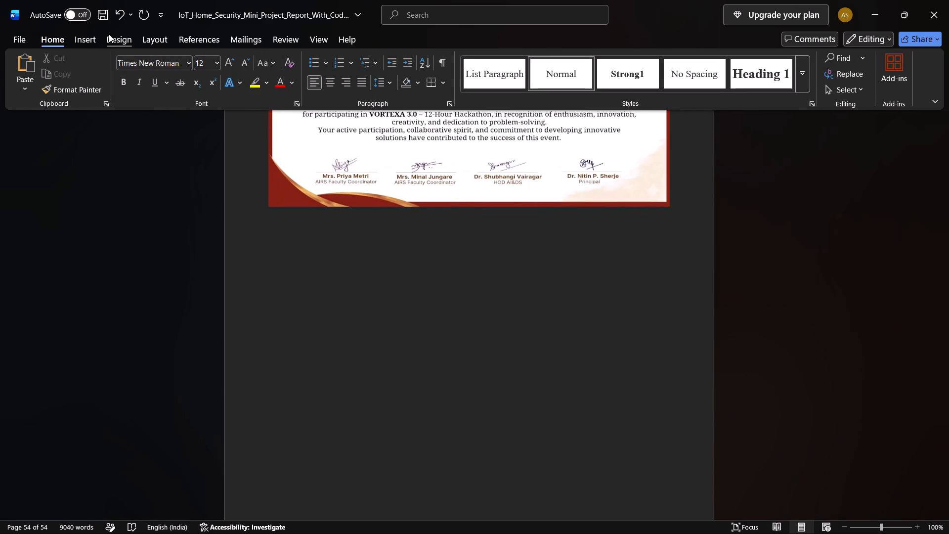
click(95, 37)
click(120, 70)
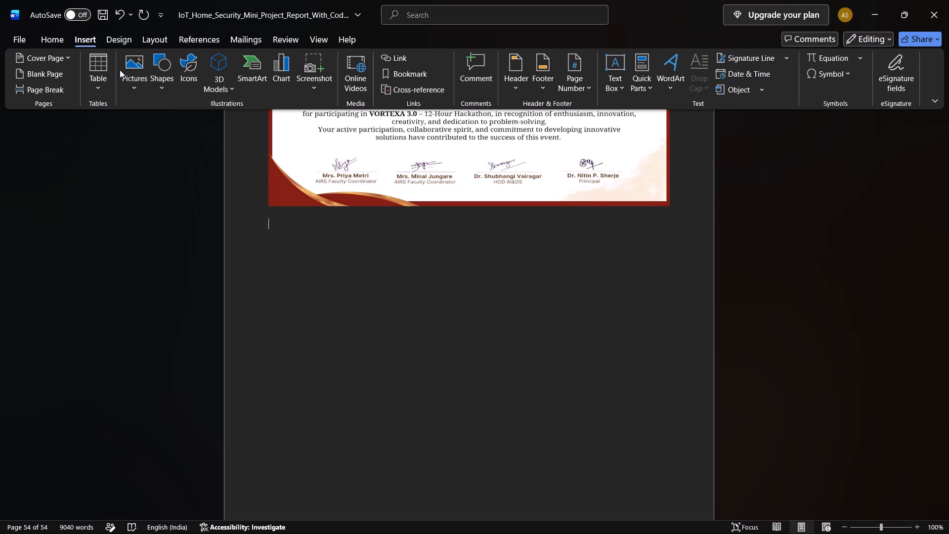
click(129, 76)
click(158, 125)
Choose WhatsApp Image 2026-11-03 at 2.12.10 PM from the Downloads folder as the picture to insert below the hackathon certificate on page 54.
click(177, 207)
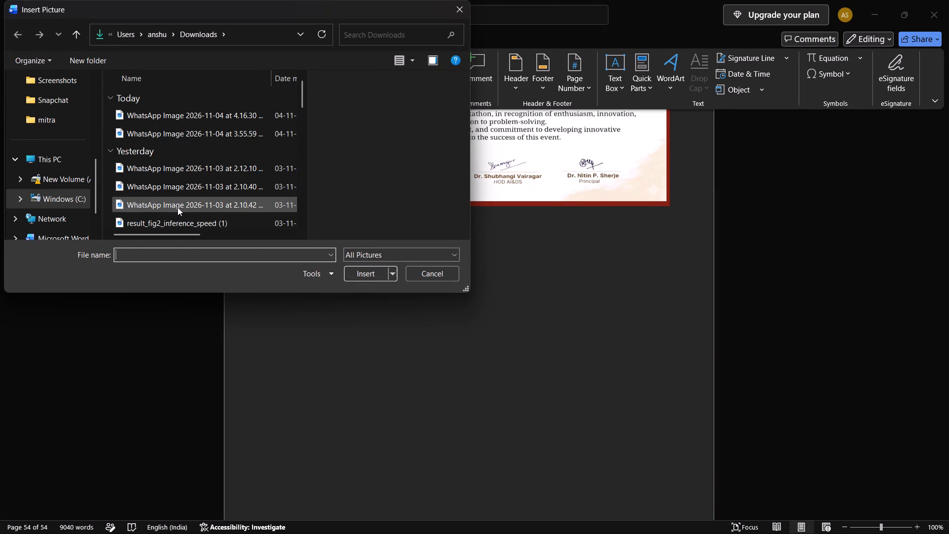
scroll(177, 207, down, 1)
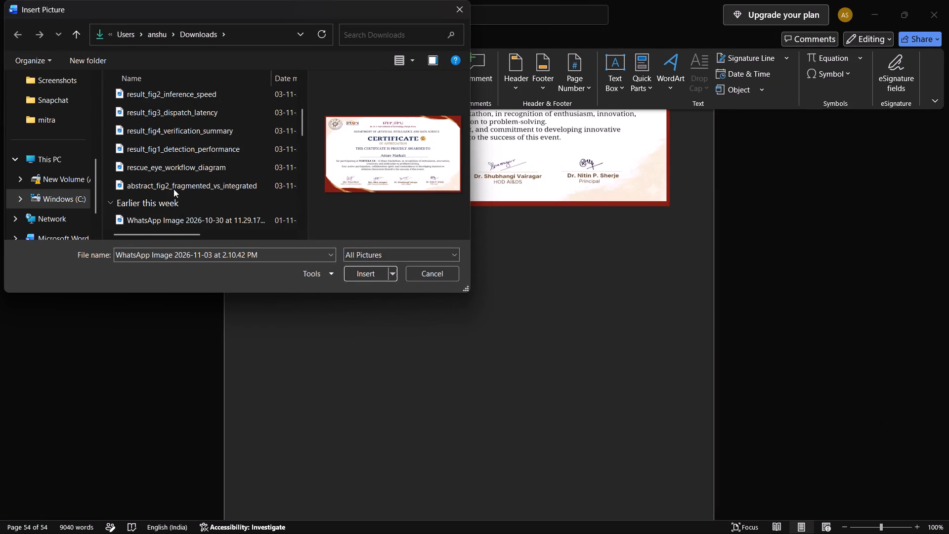
scroll(197, 141, up, 1)
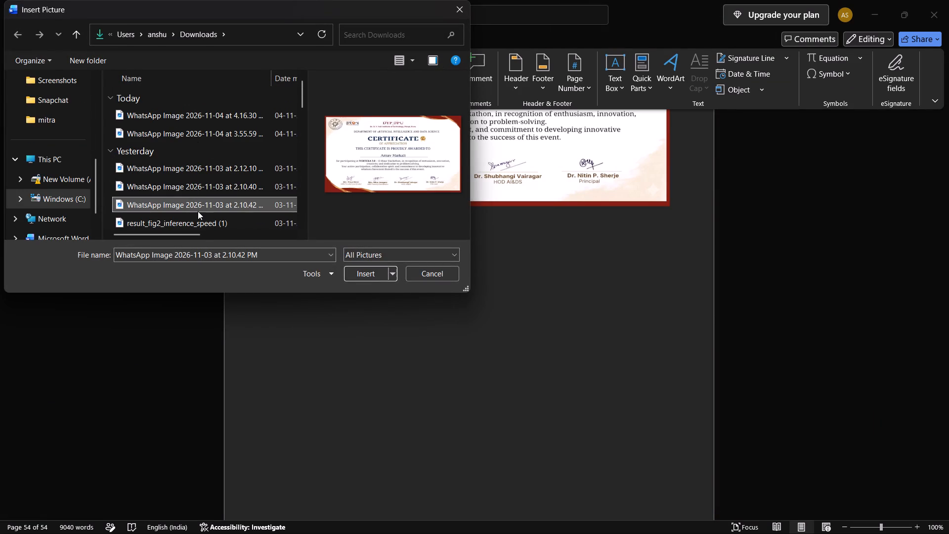
click(203, 223)
scroll(226, 193, down, 1)
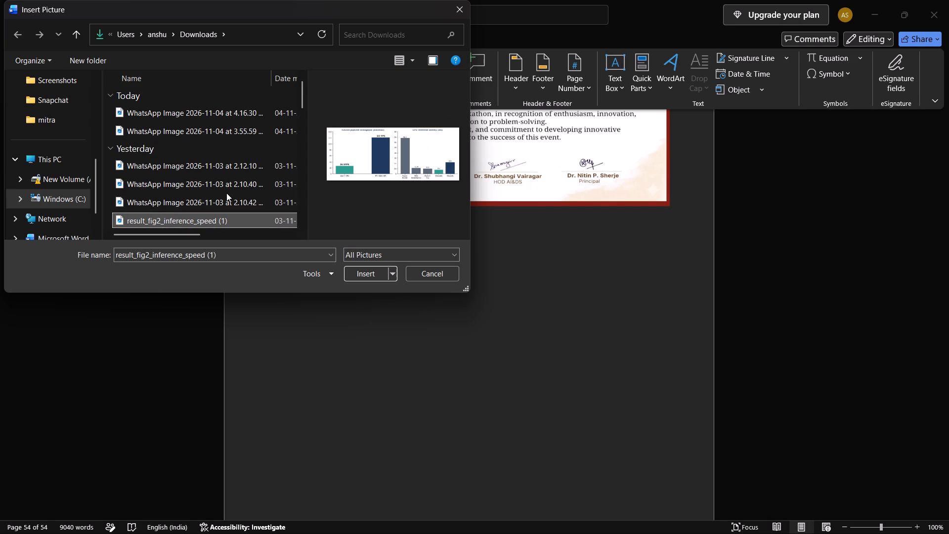
scroll(226, 193, down, 1)
click(195, 110)
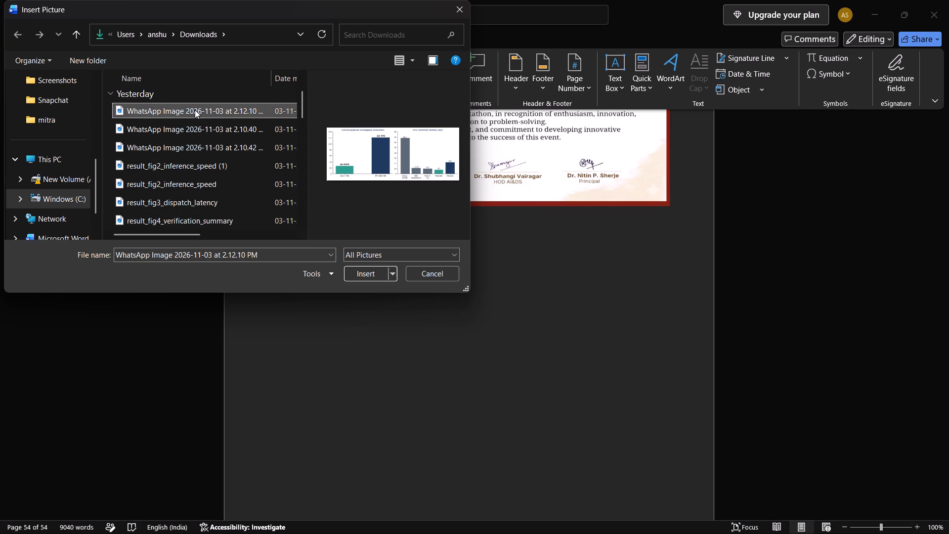
Insert the selected picture, WhatsApp Image 2026-11-03 at 2.12.10 PM, below the VORTEXA 3.0 hackathon certificate on page 54.
click(359, 267)
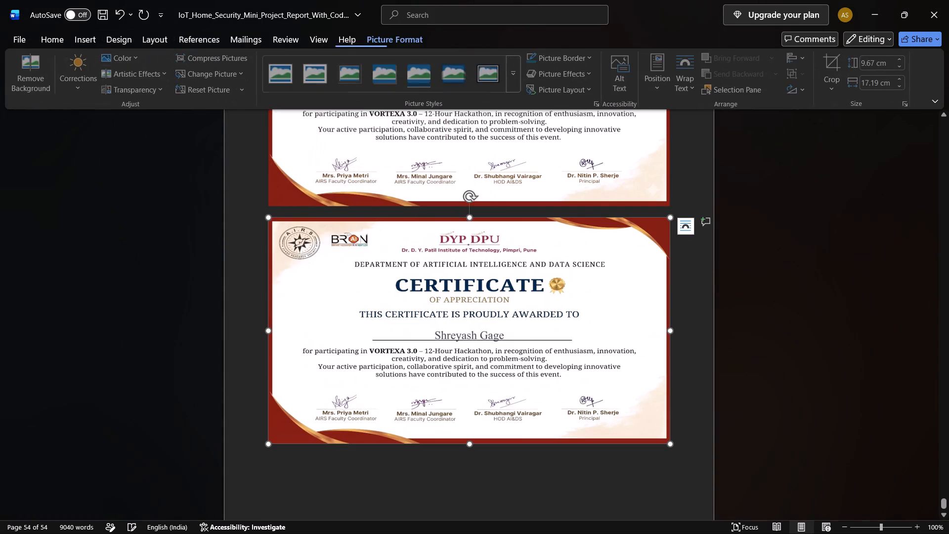
Review the report backwards from the certificates on the final pages, past the References, up to the title page.
scroll(767, 335, up, 1)
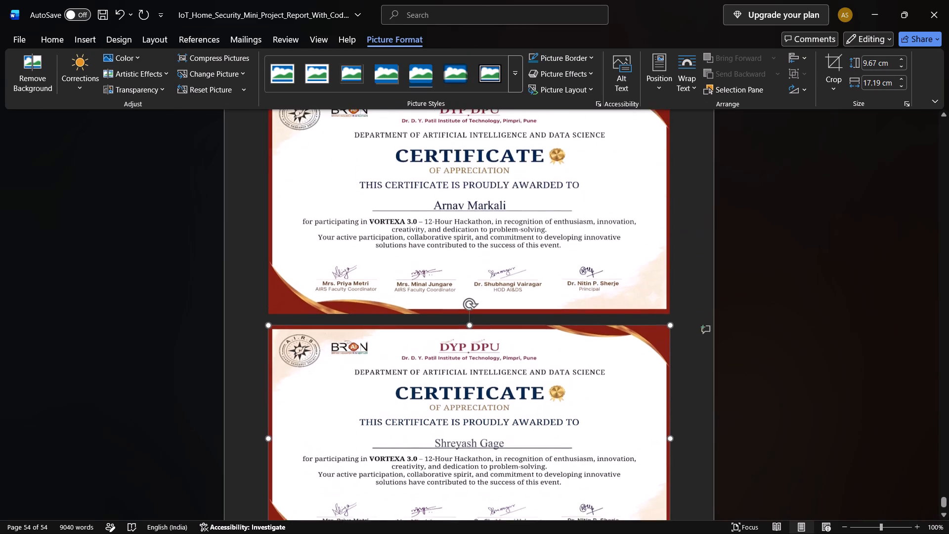
scroll(767, 335, up, 6)
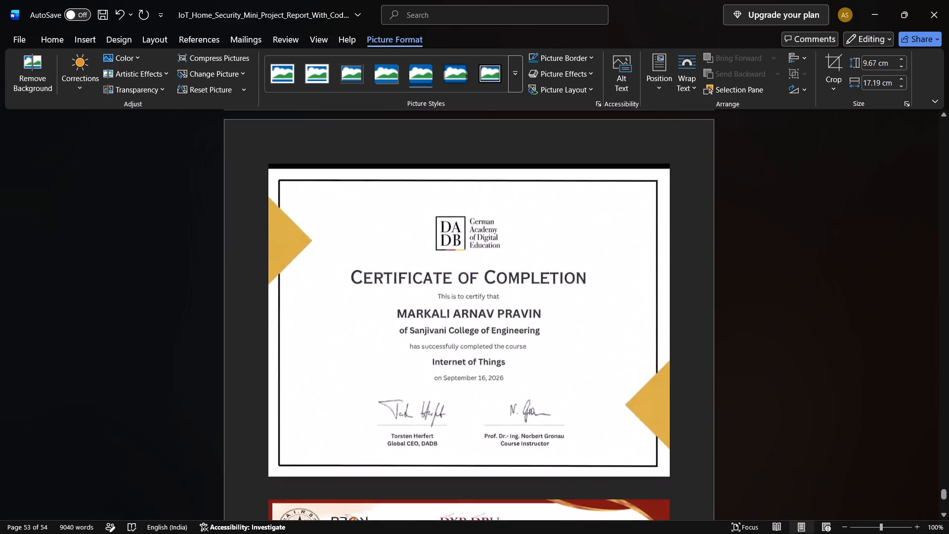
scroll(767, 335, up, 5)
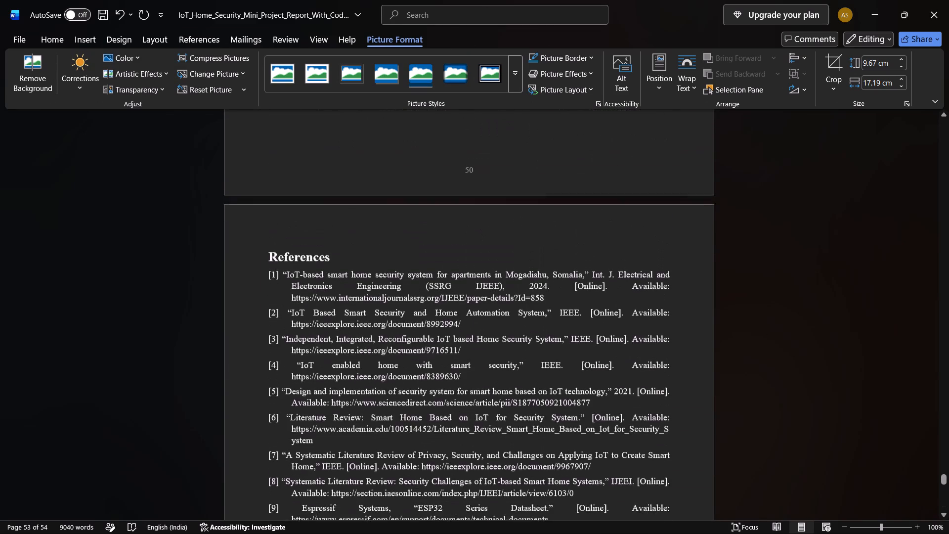
scroll(767, 335, up, 7)
scroll(767, 335, up, 20)
scroll(767, 335, up, 20)
scroll(767, 335, up, 20)
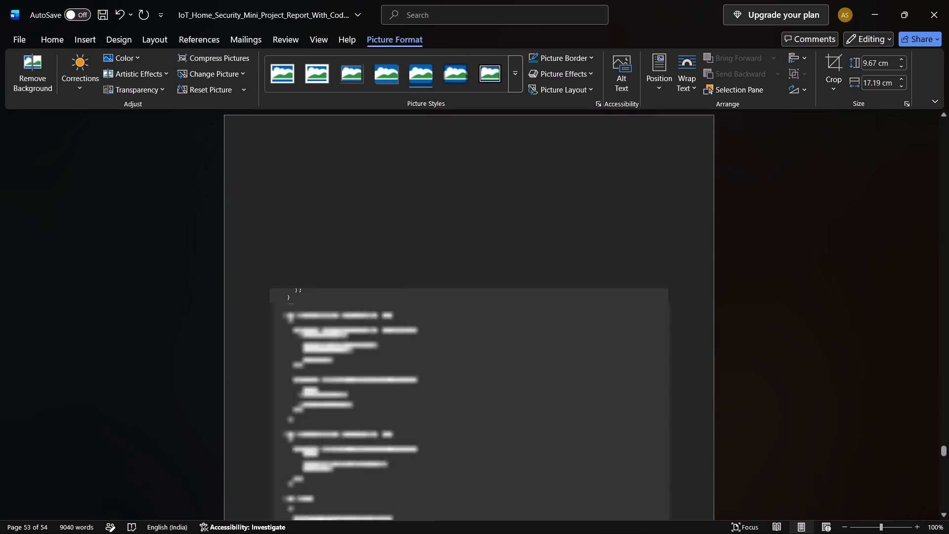
scroll(767, 335, up, 20)
scroll(767, 335, up, 20)
scroll(767, 335, up, 20)
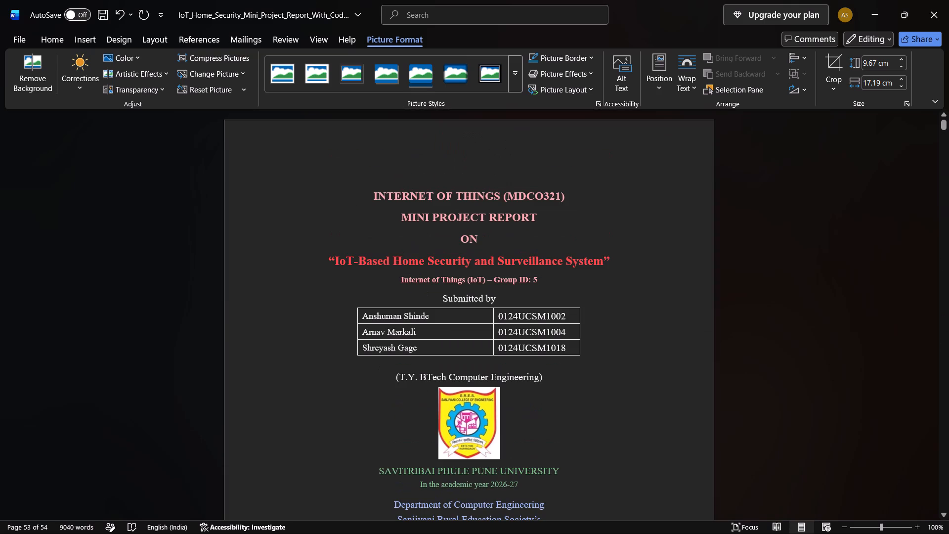
Save the IoT home security mini project report under its existing name.
click(15, 38)
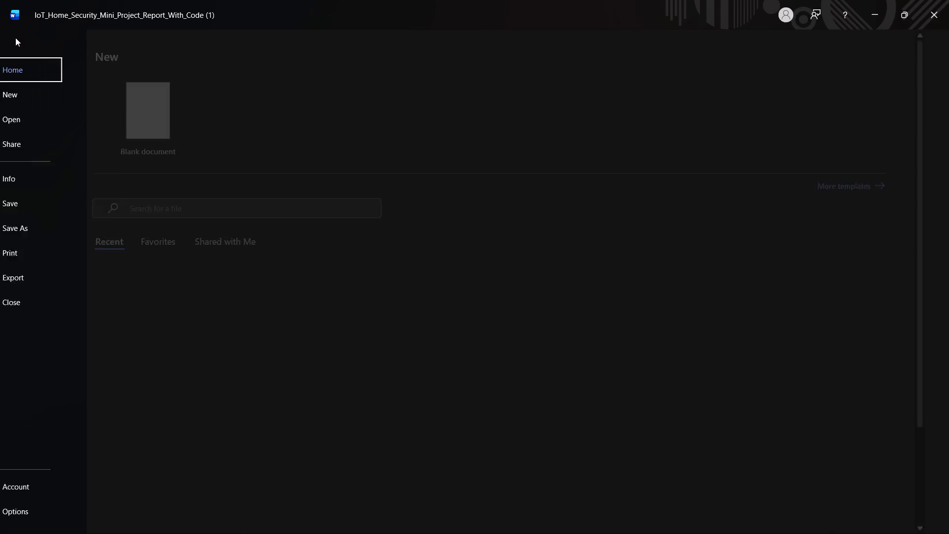
click(41, 206)
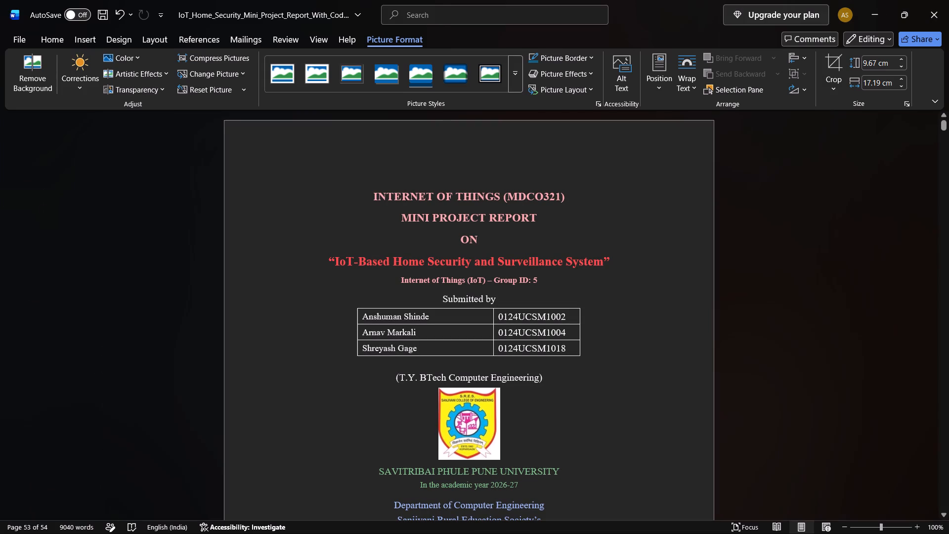
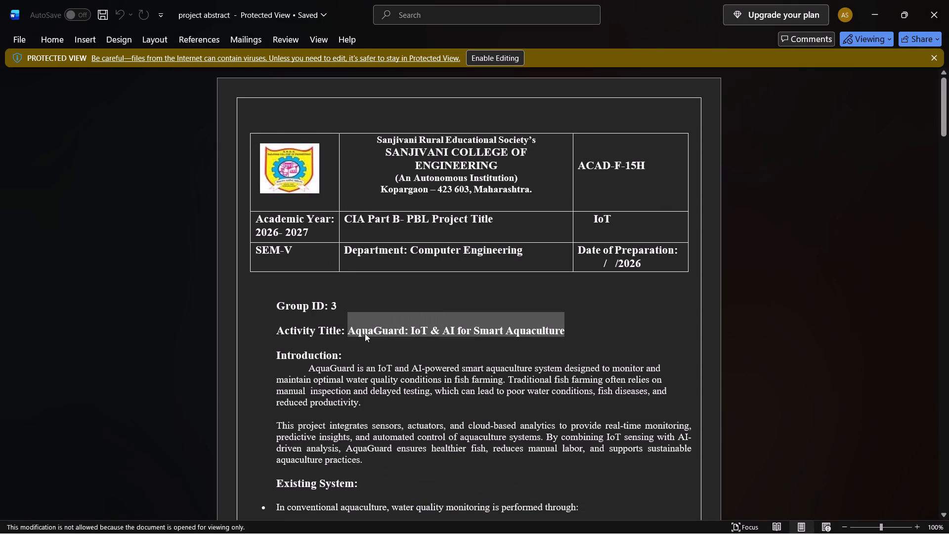
Take the project abstract document out of Protected View so that its activity title can be edited.
key(Delete)
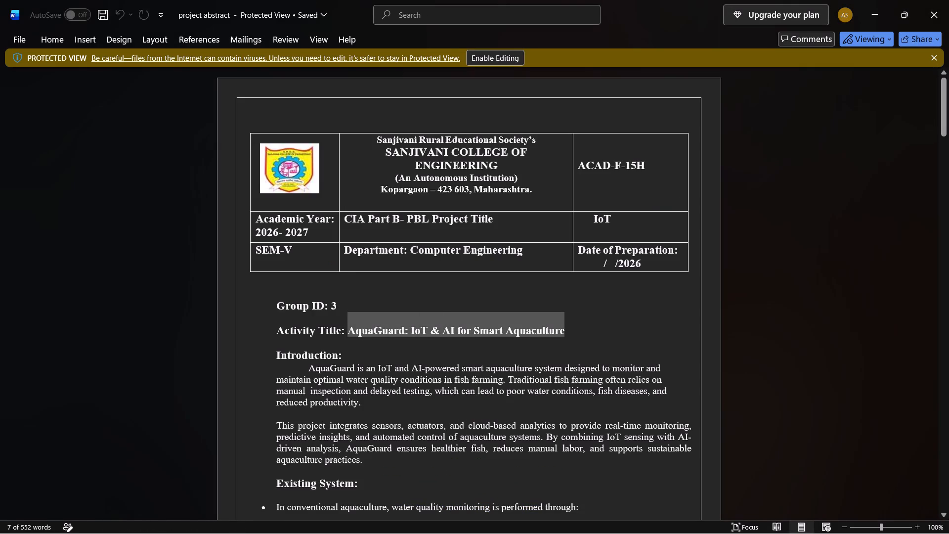
click(472, 334)
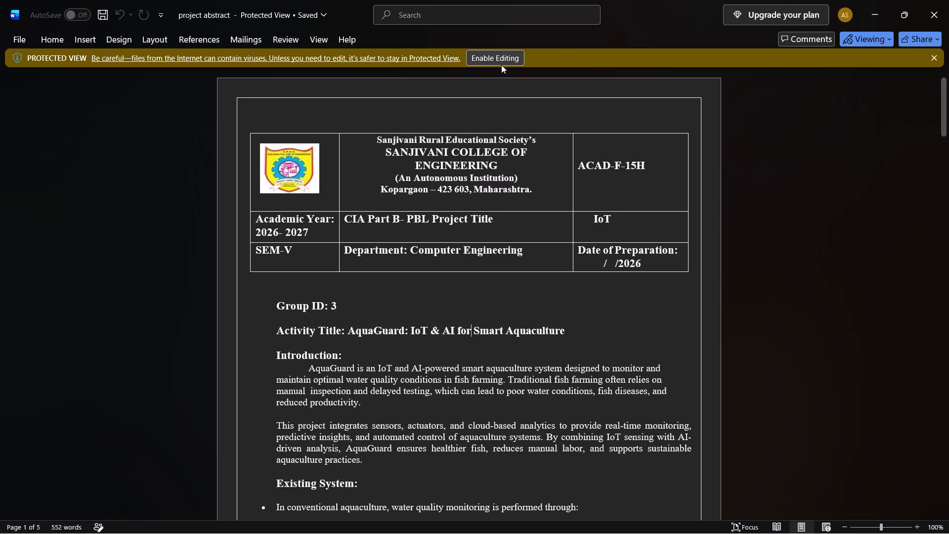
click(501, 65)
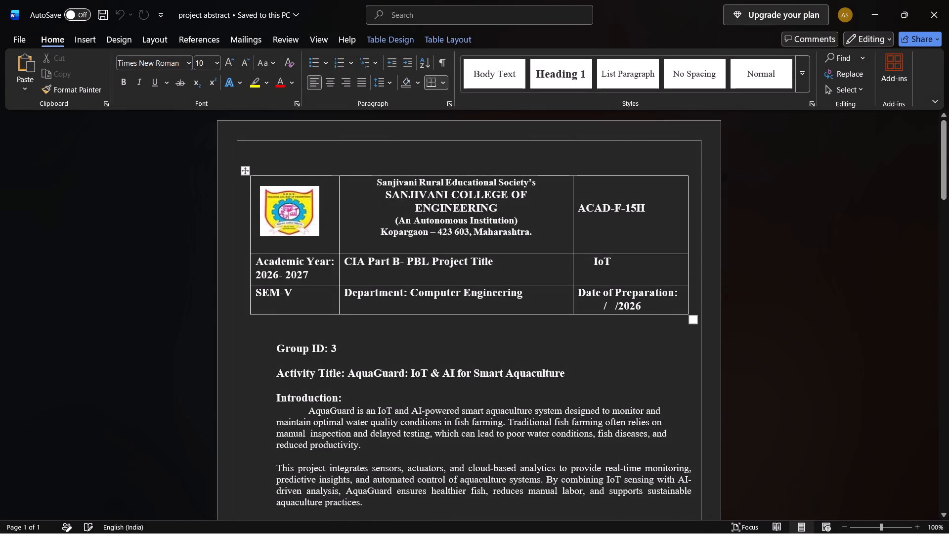
Replace the project abstract's activity title with "IoT-Based Home Security and Surveillance System", copied from the mini project report's cover page.
click(571, 370)
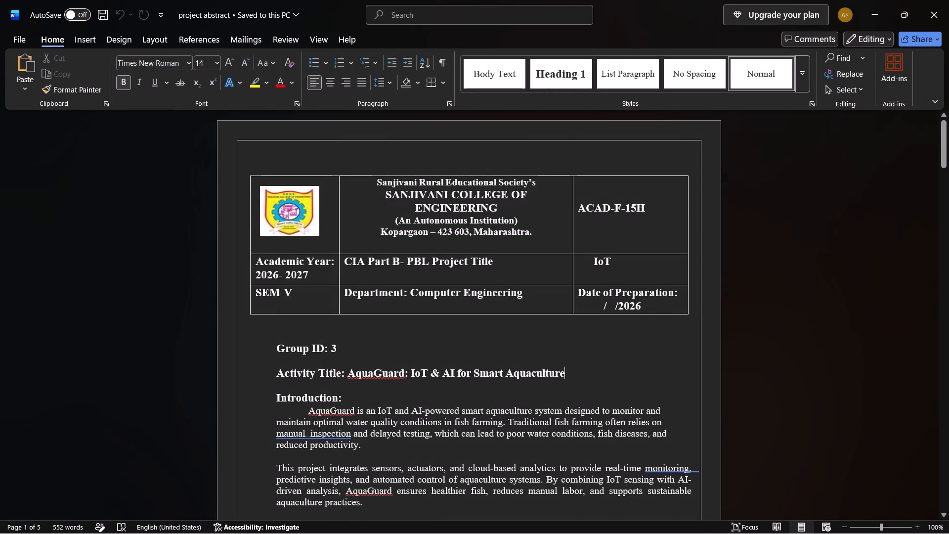
drag(570, 369, 347, 381)
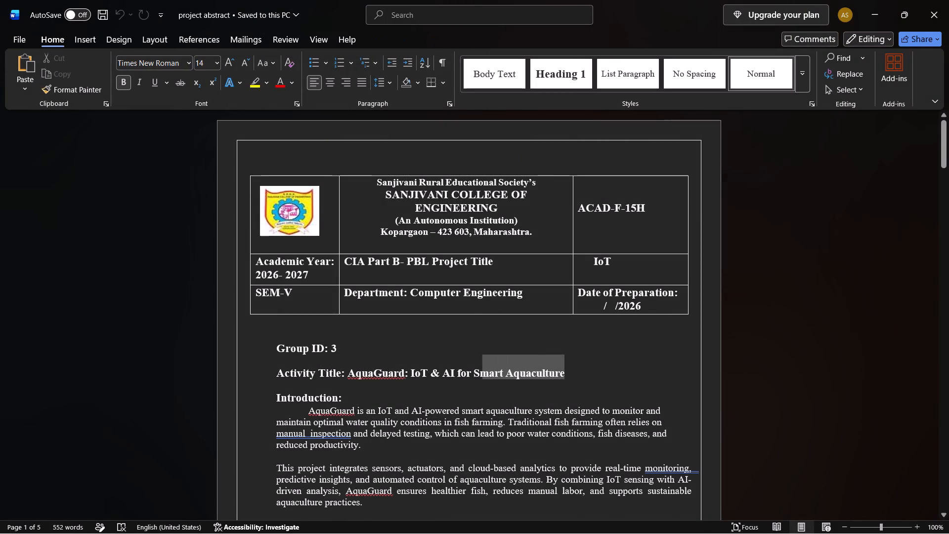
drag(347, 381, 347, 372)
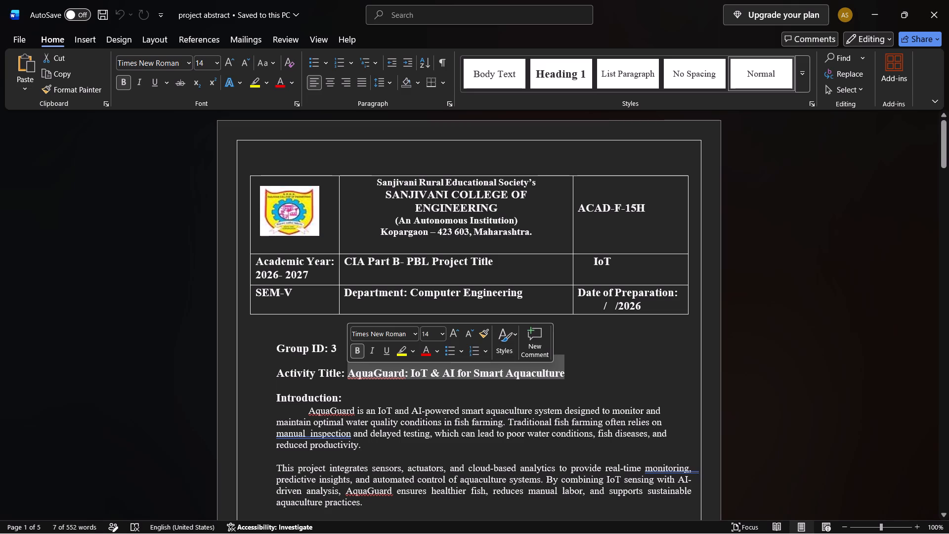
key(Delete)
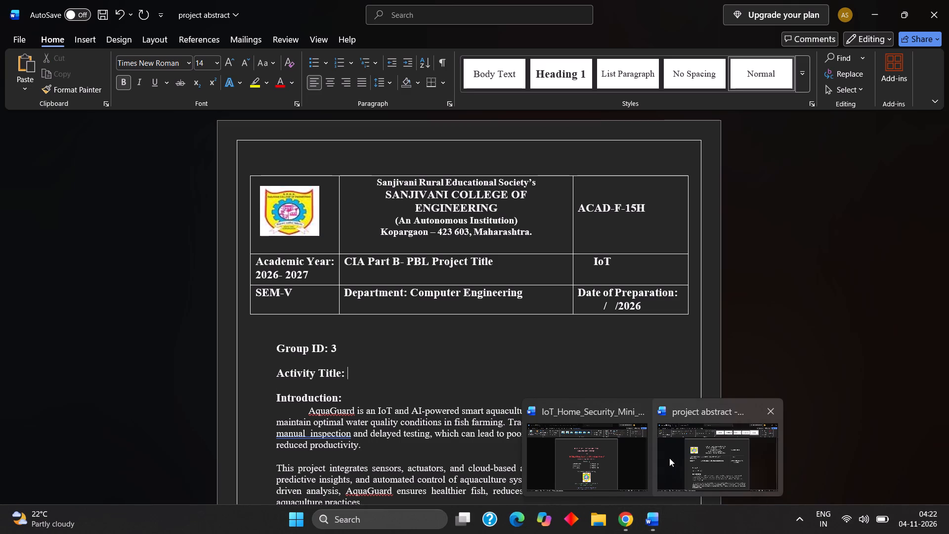
click(622, 464)
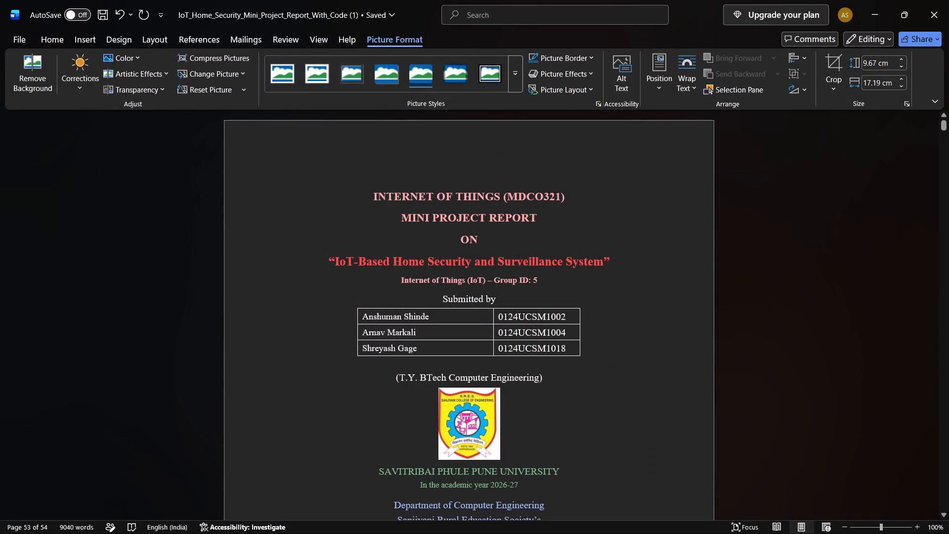
drag(604, 260, 364, 255)
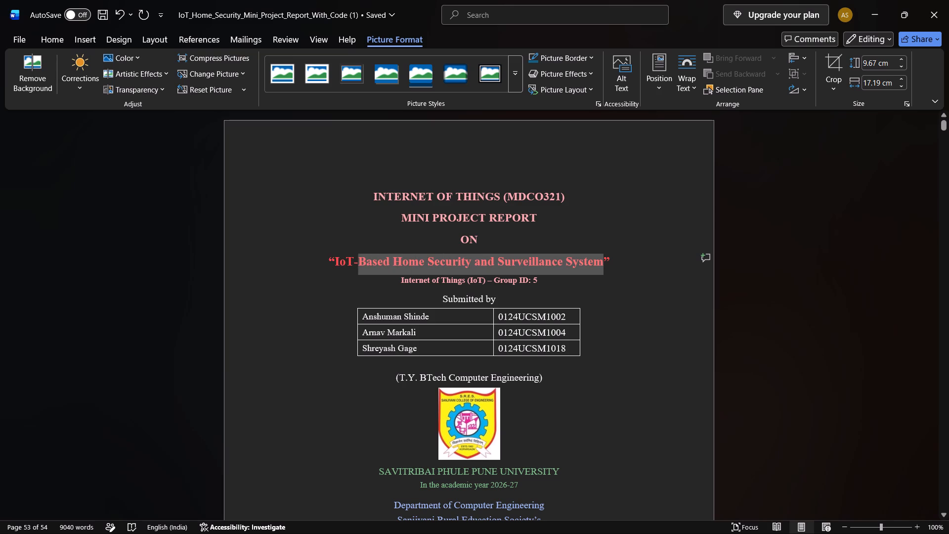
drag(364, 255, 345, 255)
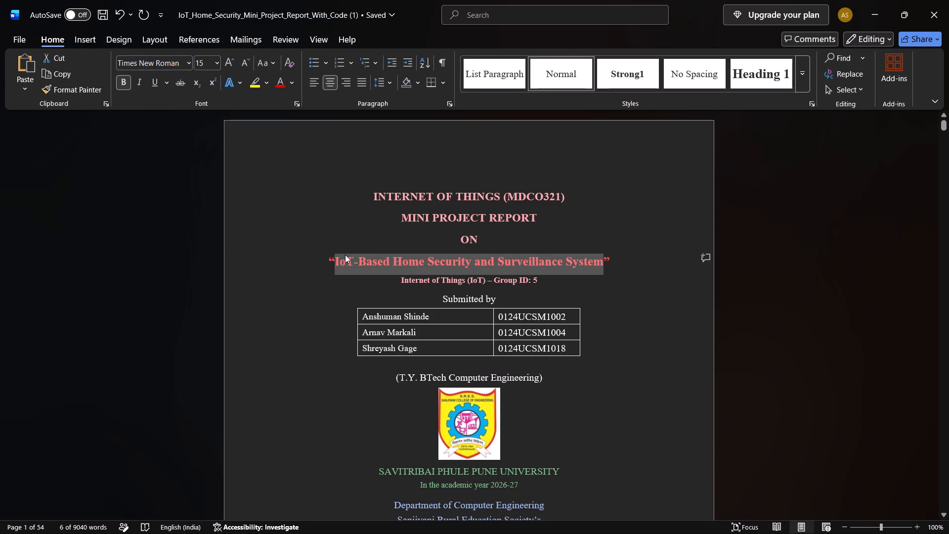
key(ctrl+c)
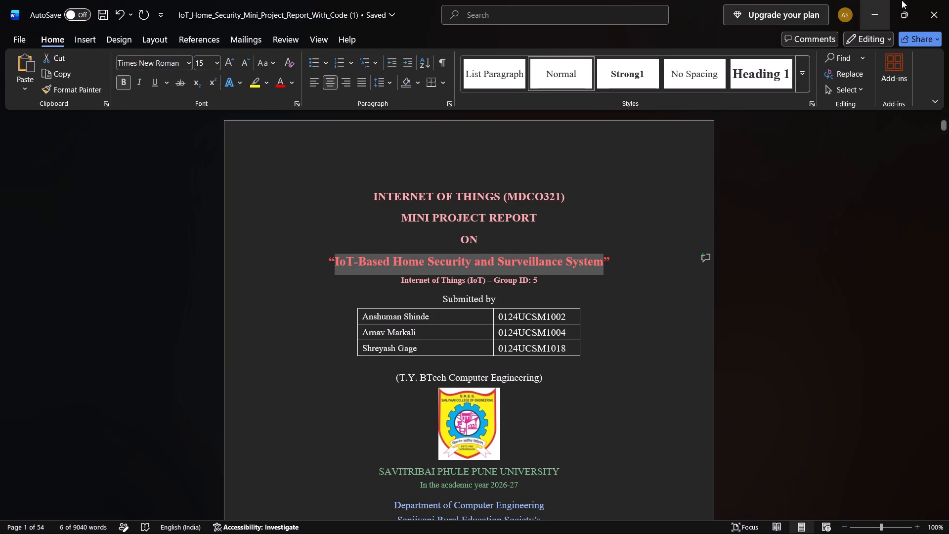
click(879, 0)
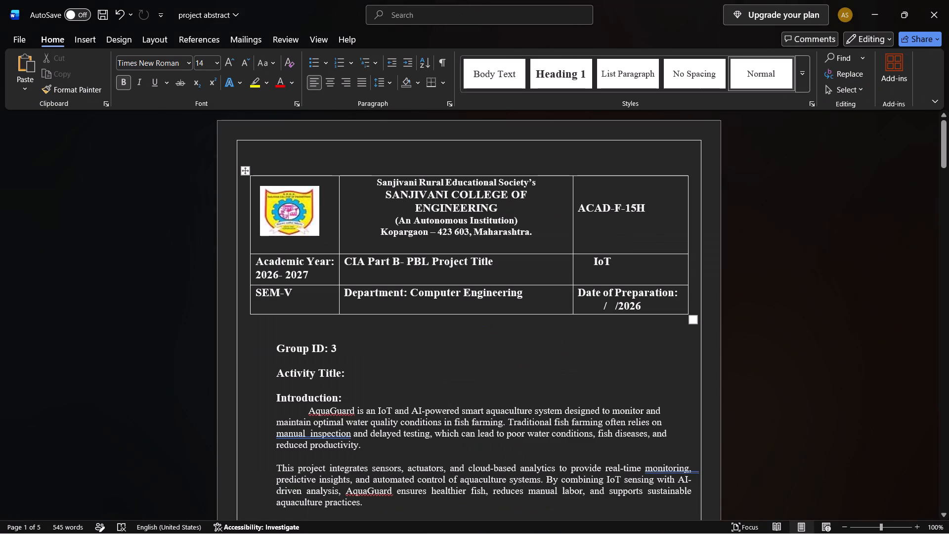
key(ctrl+v)
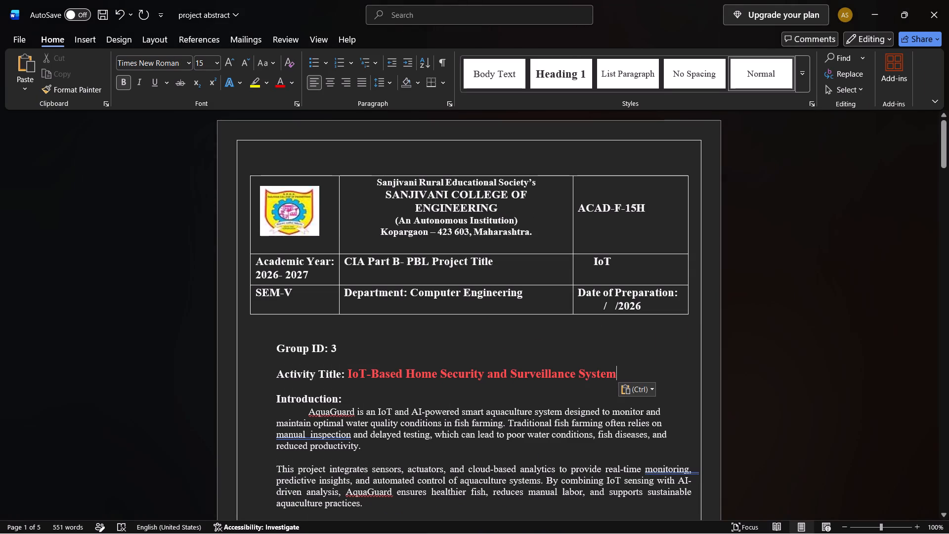
Apply the Heading 1 style to the pasted project title on the Activity Title line.
drag(627, 372, 355, 375)
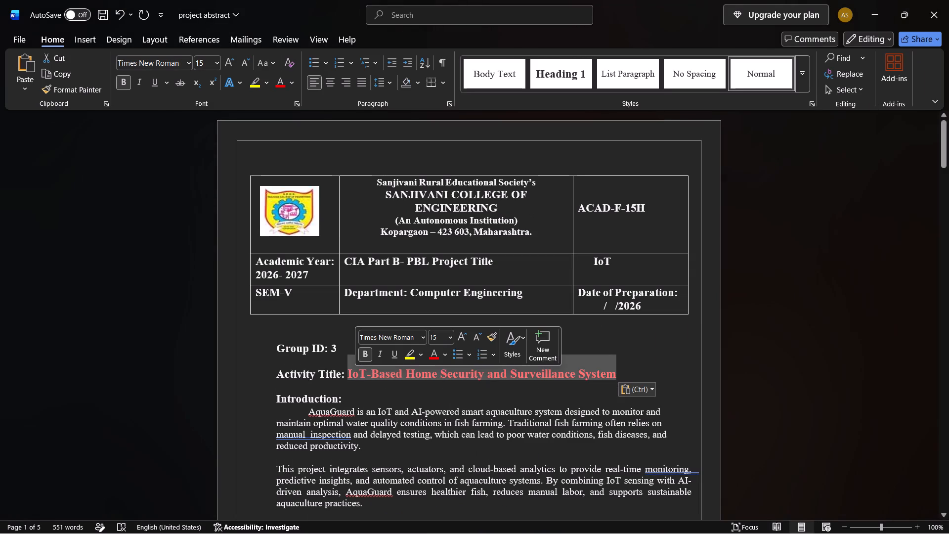
click(515, 348)
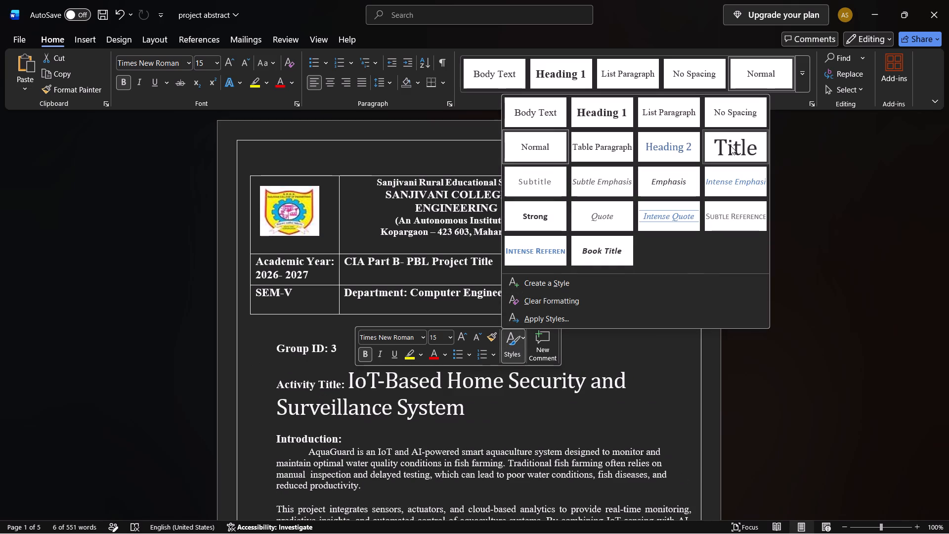
click(612, 113)
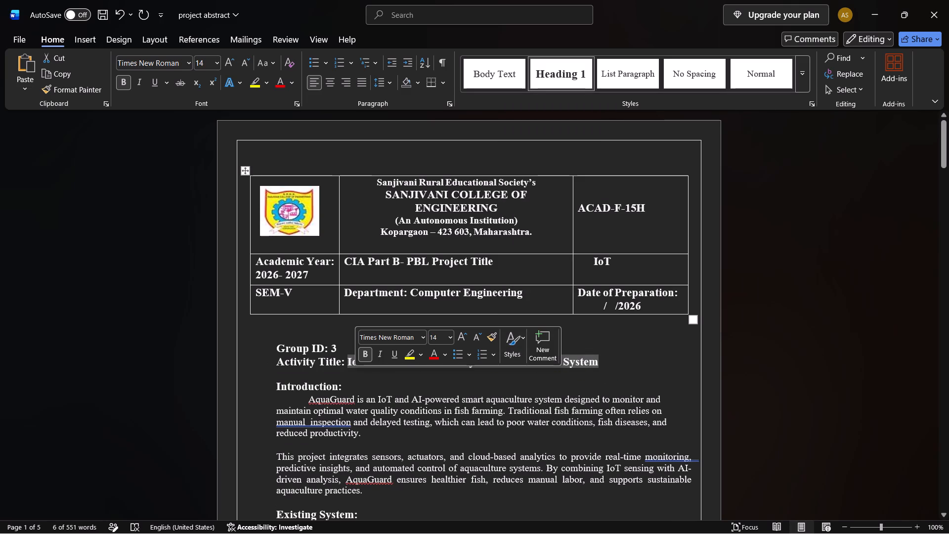
click(600, 373)
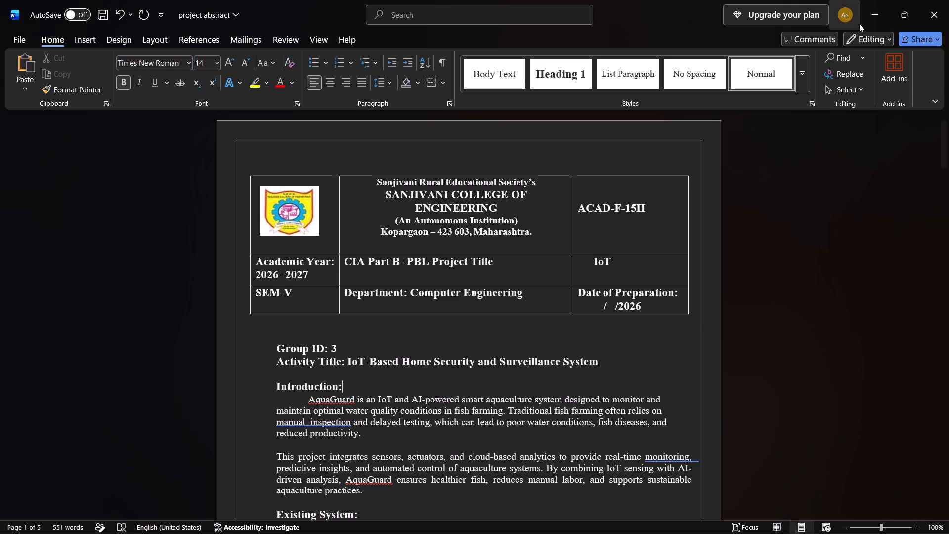
Select the abstract's body text from the first Introduction paragraph through the last Expected Output bullet on page 5.
scroll(668, 346, down, 1)
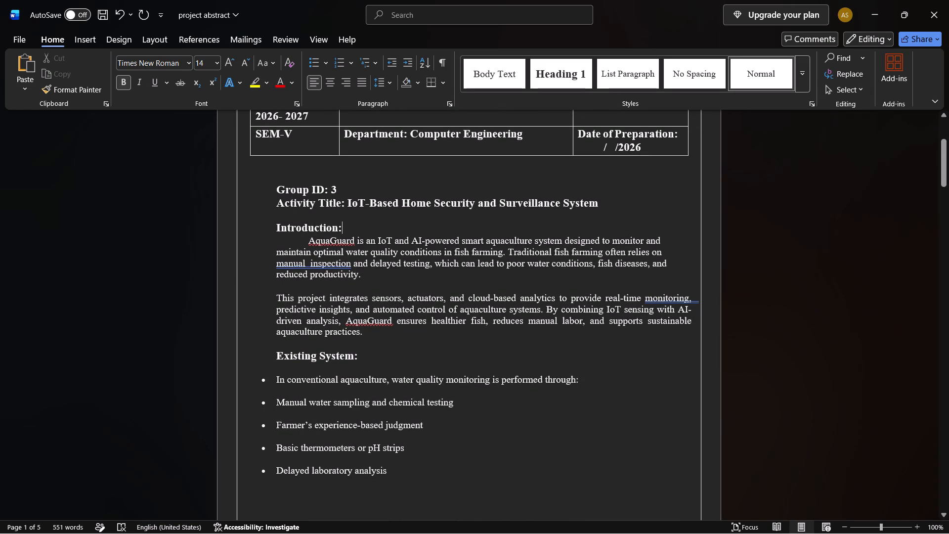
scroll(450, 373, down, 1)
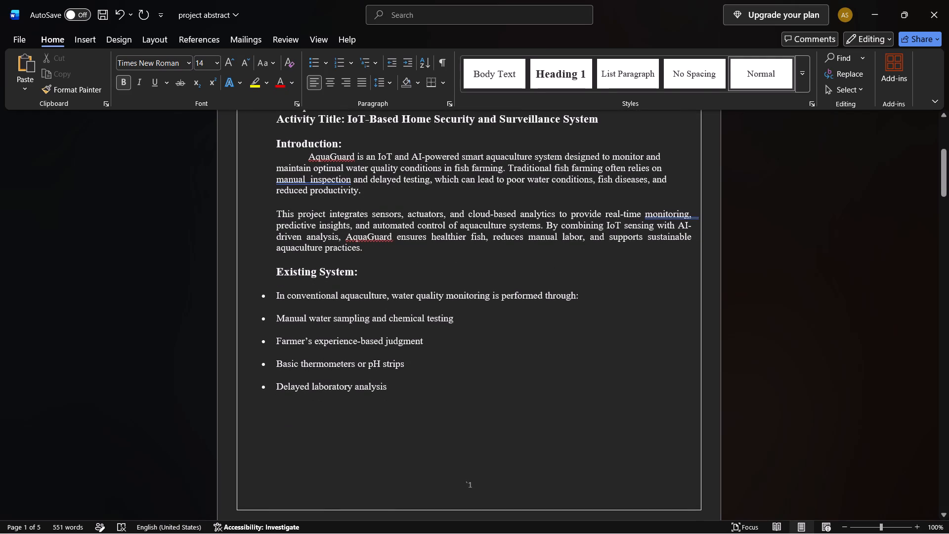
scroll(450, 373, down, 5)
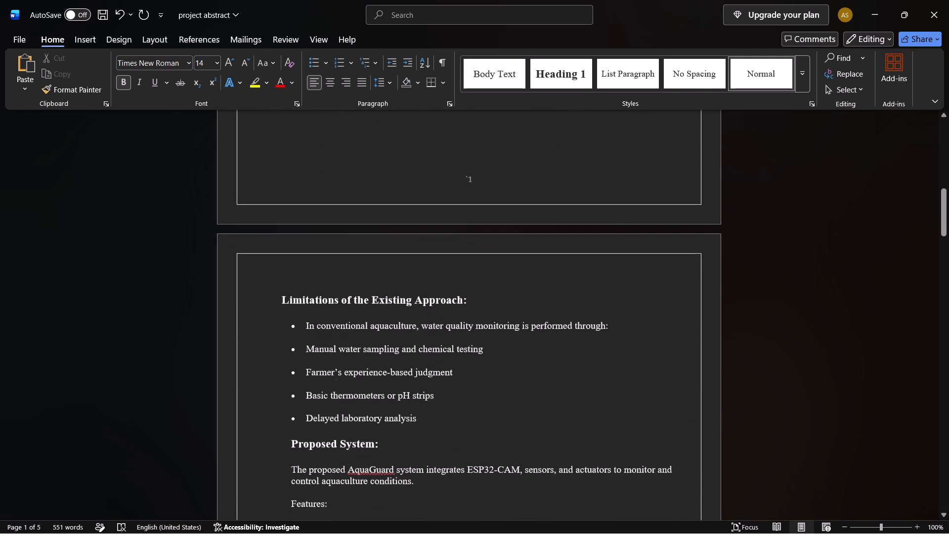
scroll(450, 373, down, 3)
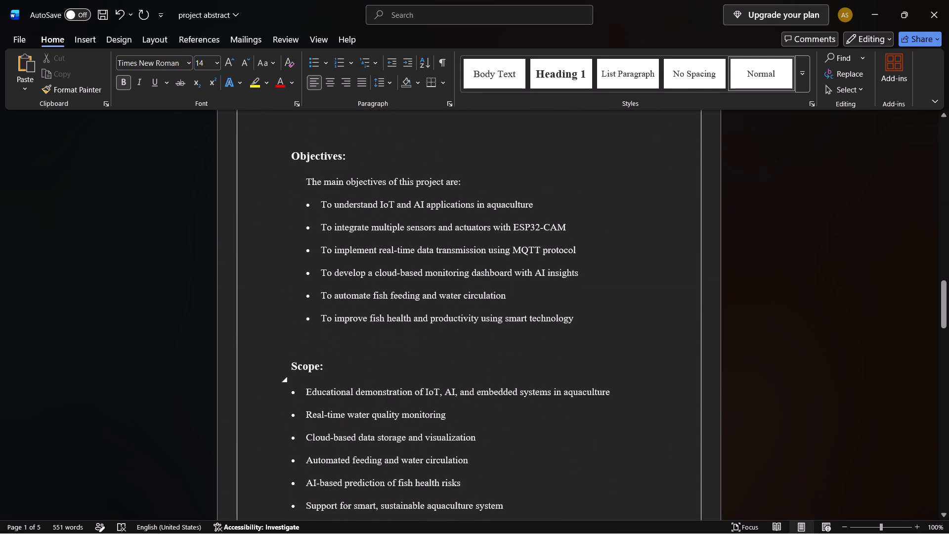
scroll(450, 373, down, 4)
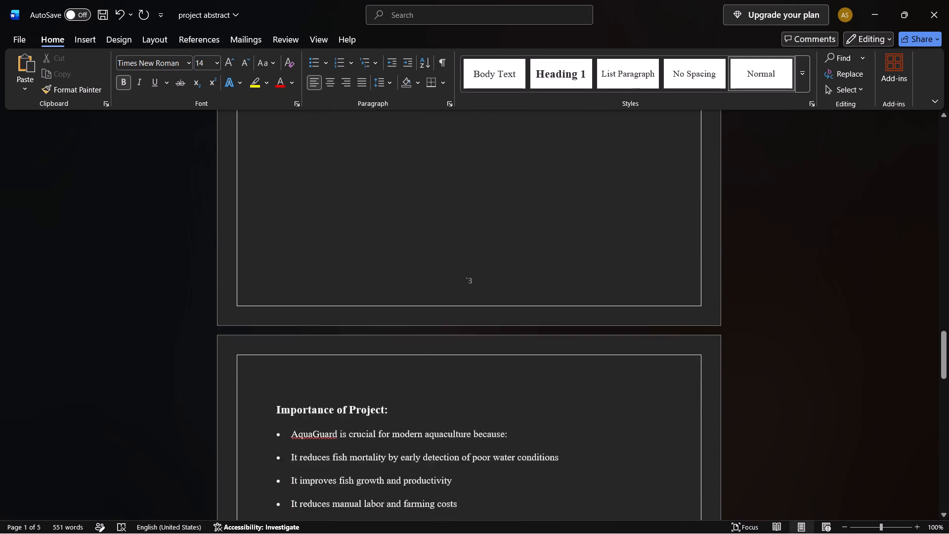
scroll(450, 373, down, 2)
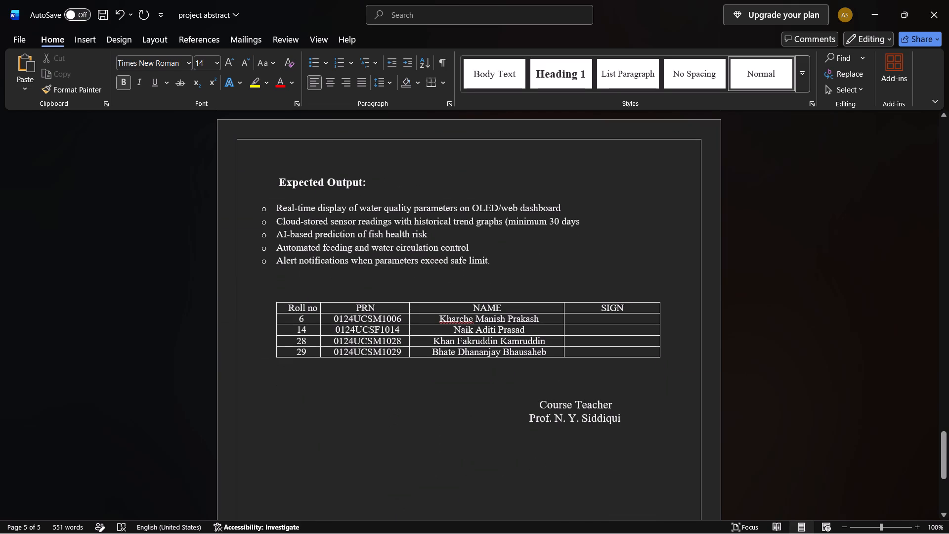
drag(512, 259, 281, 78)
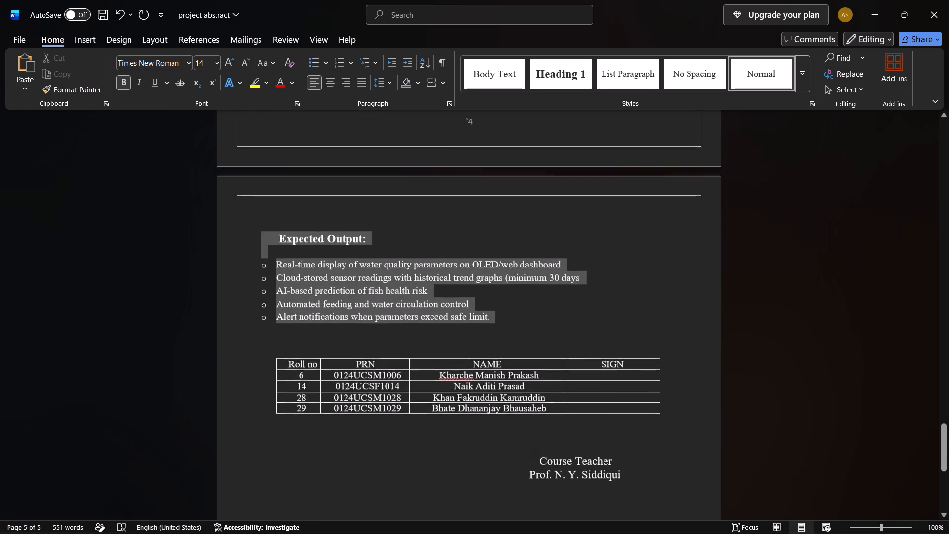
drag(281, 78, 292, 62)
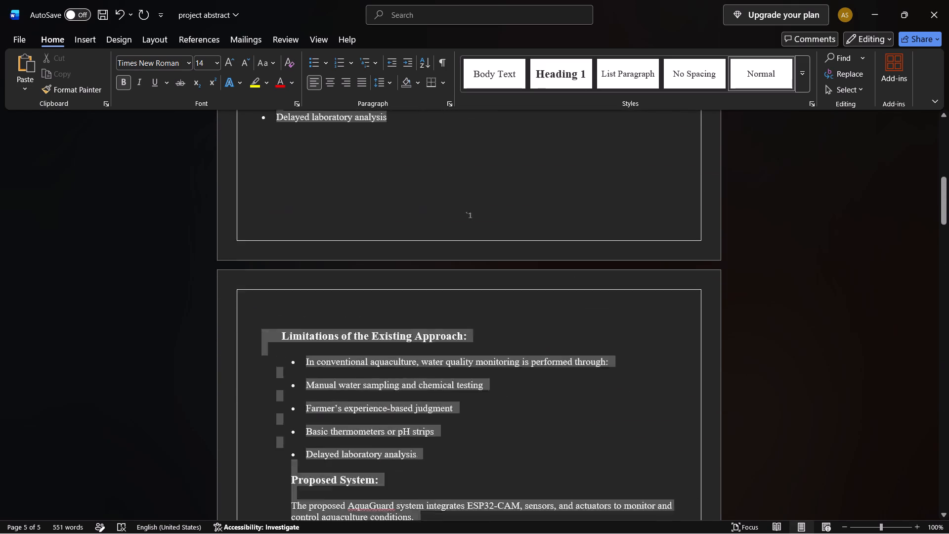
drag(292, 62, 296, 403)
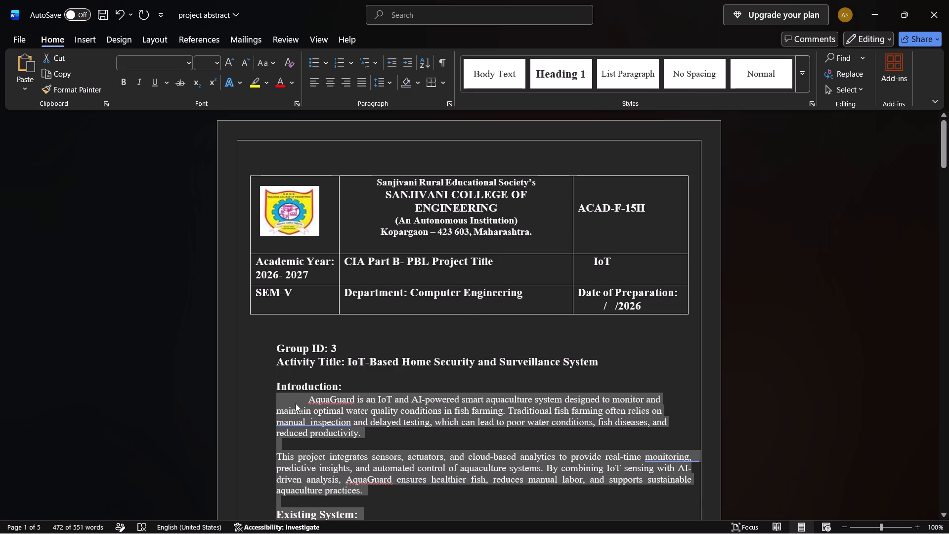
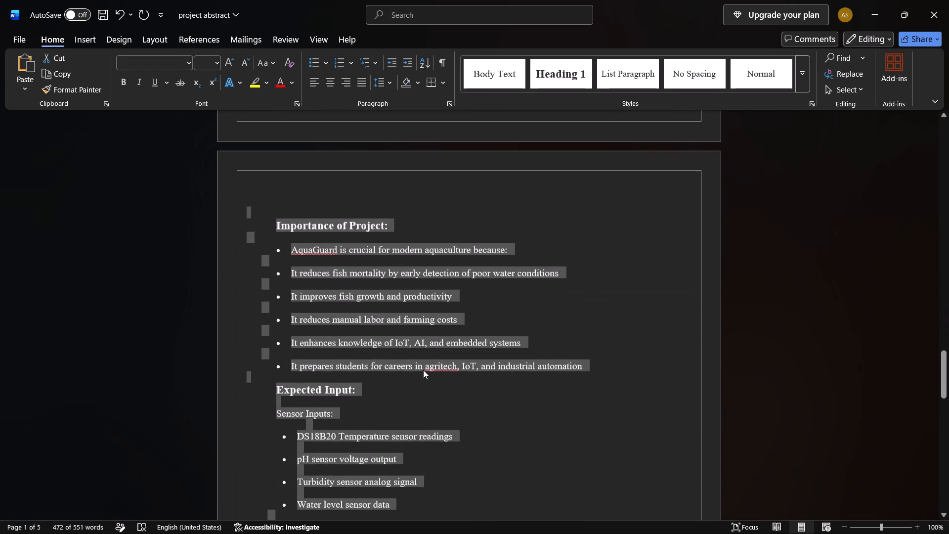
scroll(423, 370, down, 3)
scroll(423, 370, up, 1)
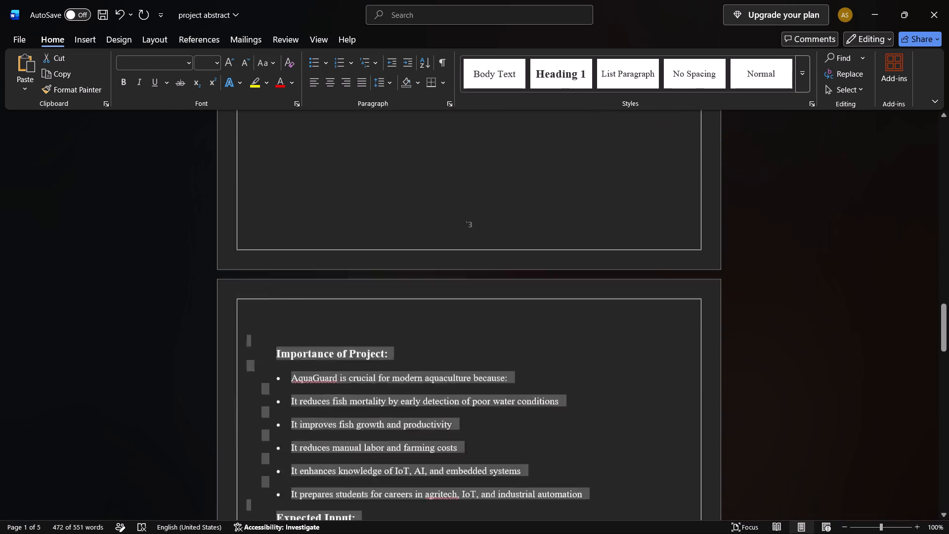
scroll(423, 370, up, 1)
scroll(423, 370, down, 5)
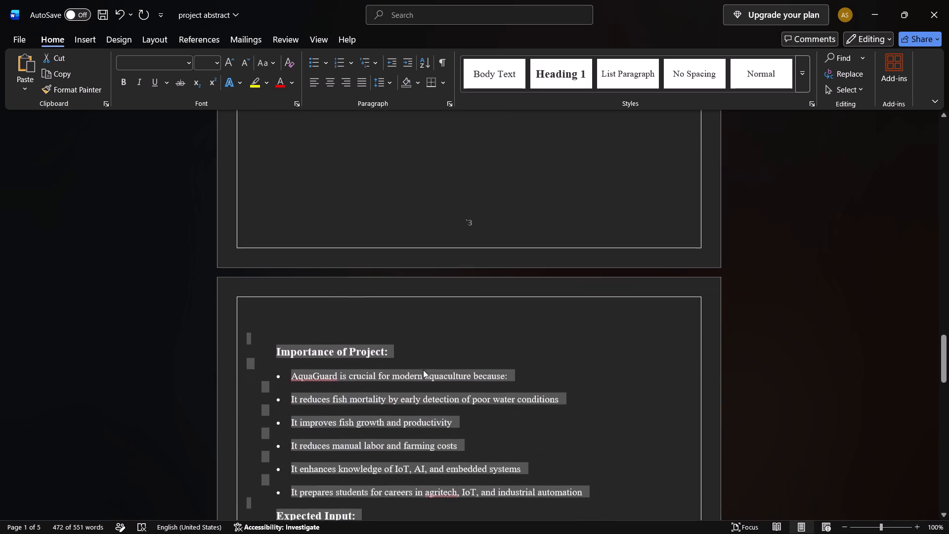
scroll(423, 370, down, 5)
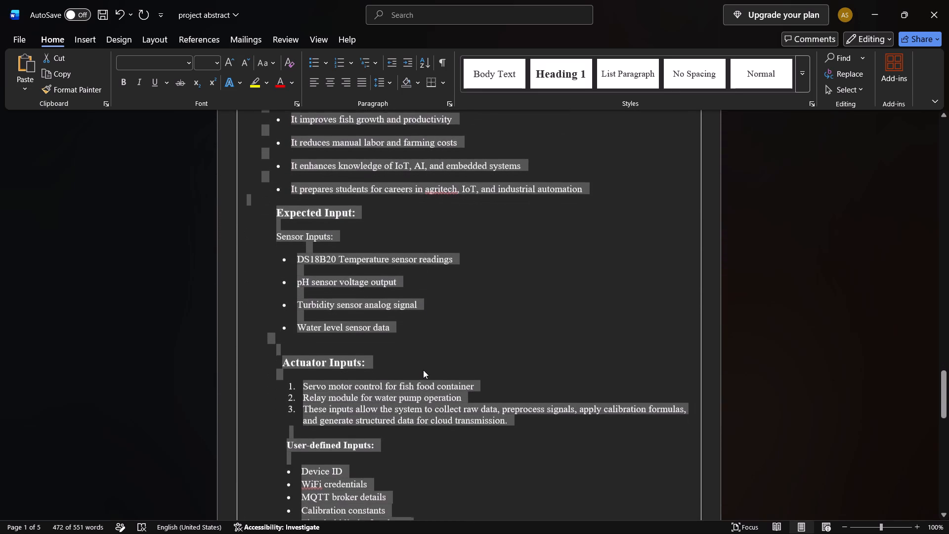
scroll(423, 370, down, 4)
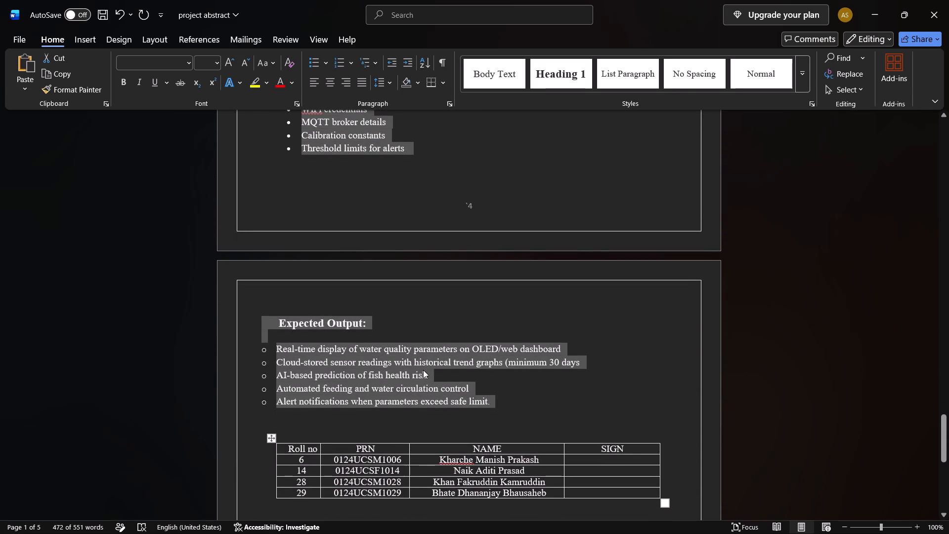
key(ctrl+v)
Review the pasted abstract text from the student table back up to the Introduction.
scroll(423, 370, up, 1)
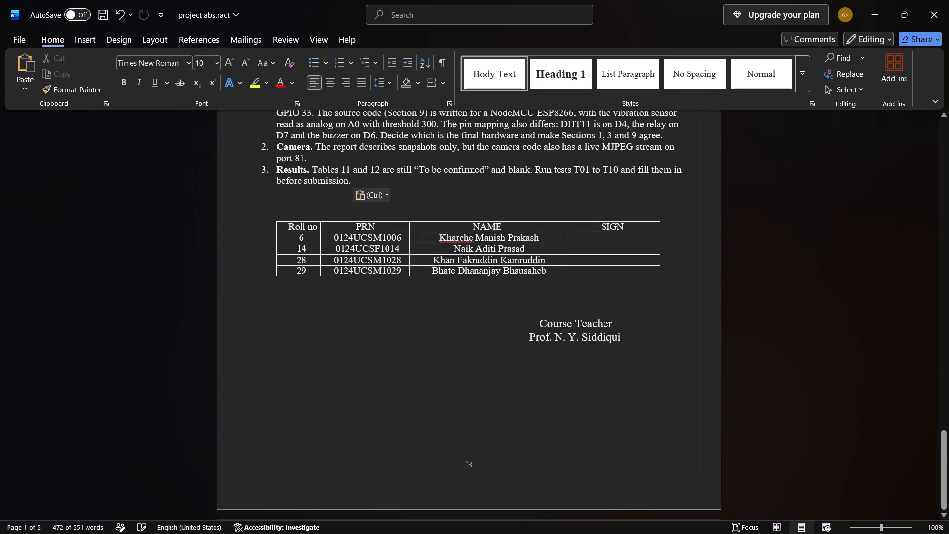
scroll(423, 370, up, 2)
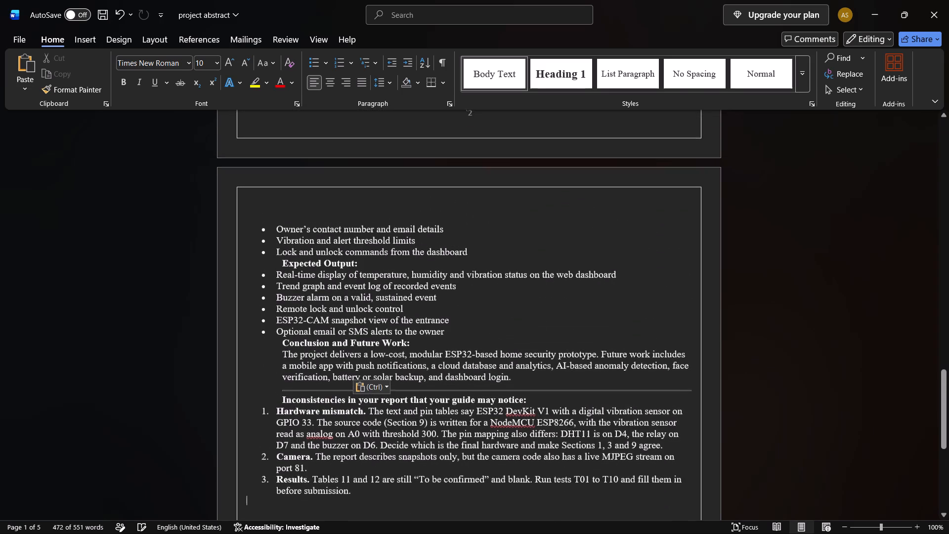
scroll(423, 370, up, 5)
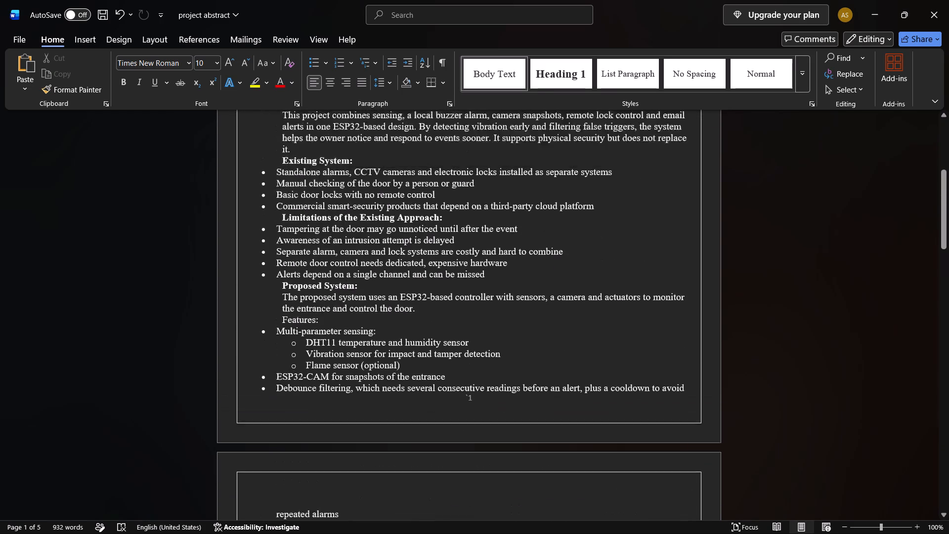
scroll(423, 370, up, 2)
scroll(423, 370, down, 1)
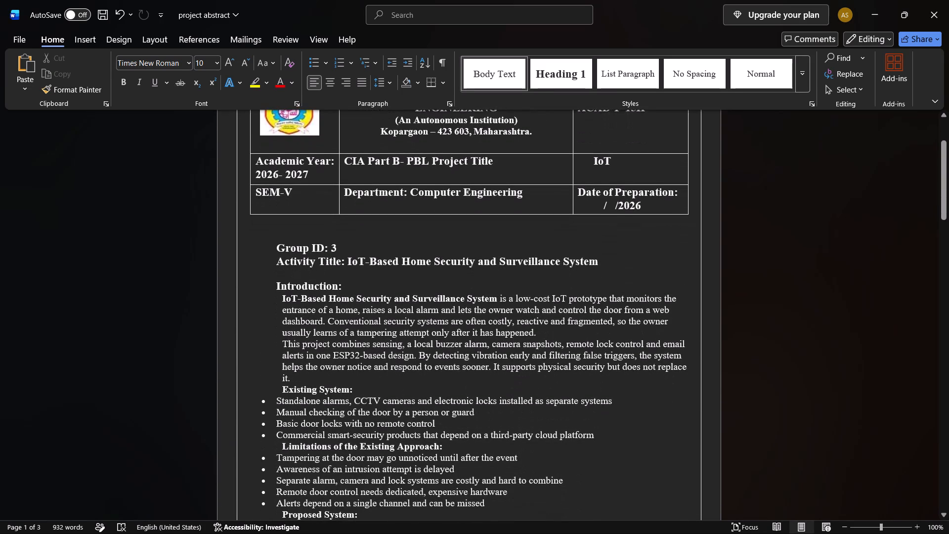
Delete the horizontal divider line between the Conclusion and Future Work paragraph and the inconsistencies heading.
scroll(341, 383, down, 9)
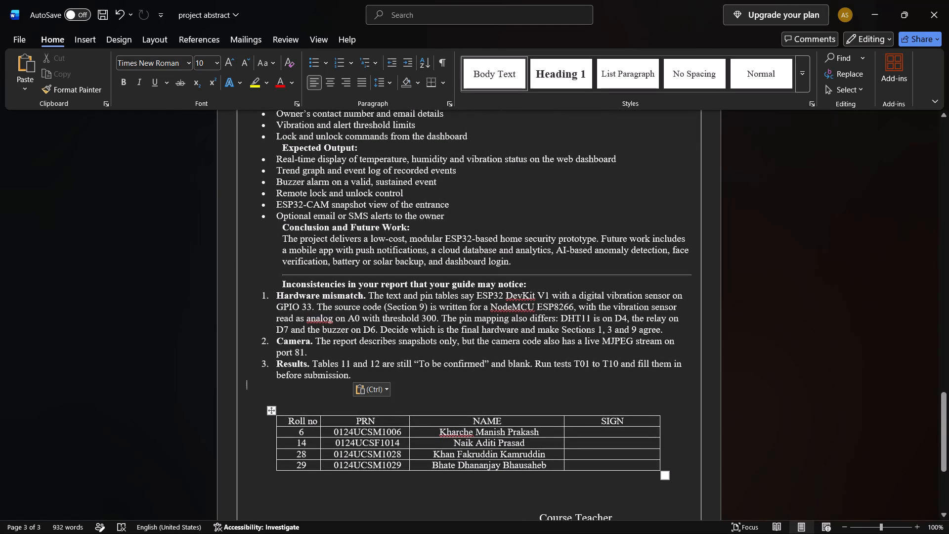
click(488, 273)
key(Delete)
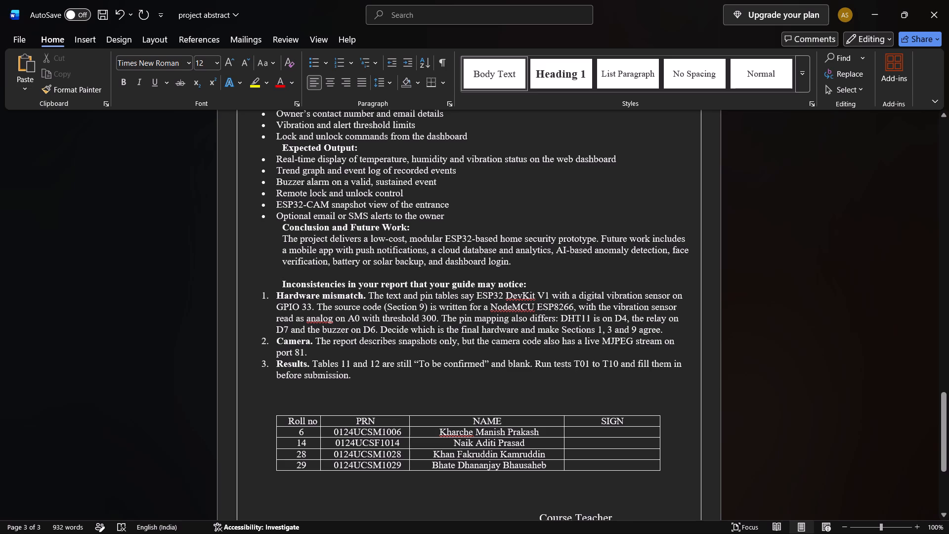
Set the font size of all the pasted body text, from the Introduction paragraph to the last inconsistency item, to 12.
drag(359, 381, 273, 126)
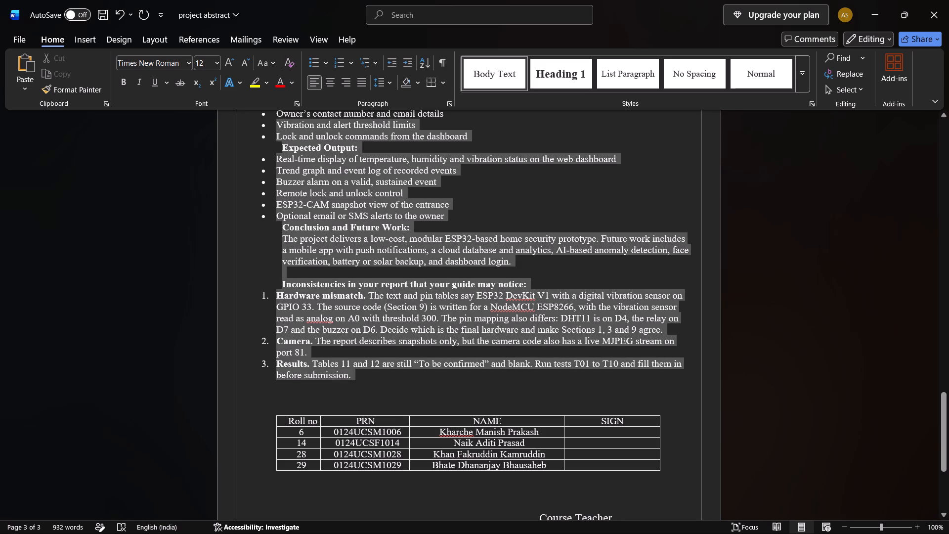
drag(273, 126, 271, 100)
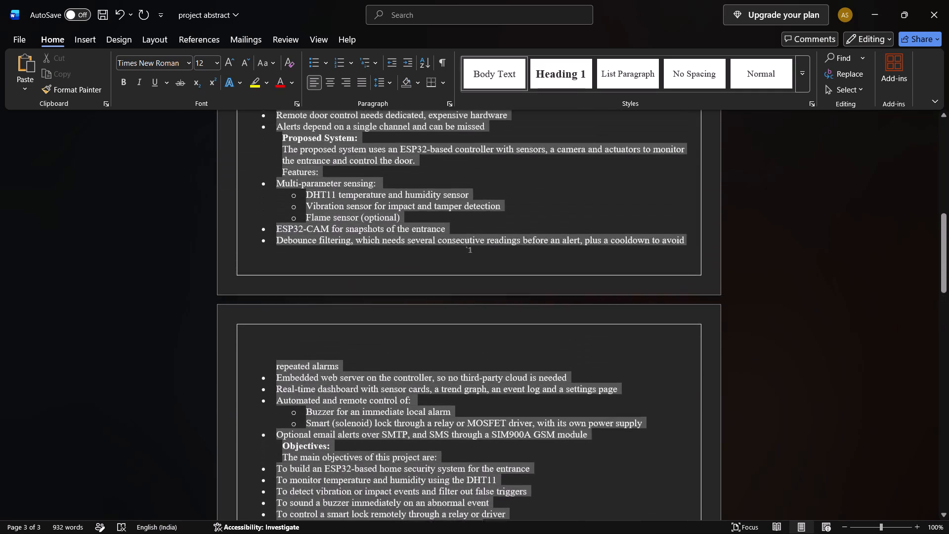
drag(271, 100, 282, 303)
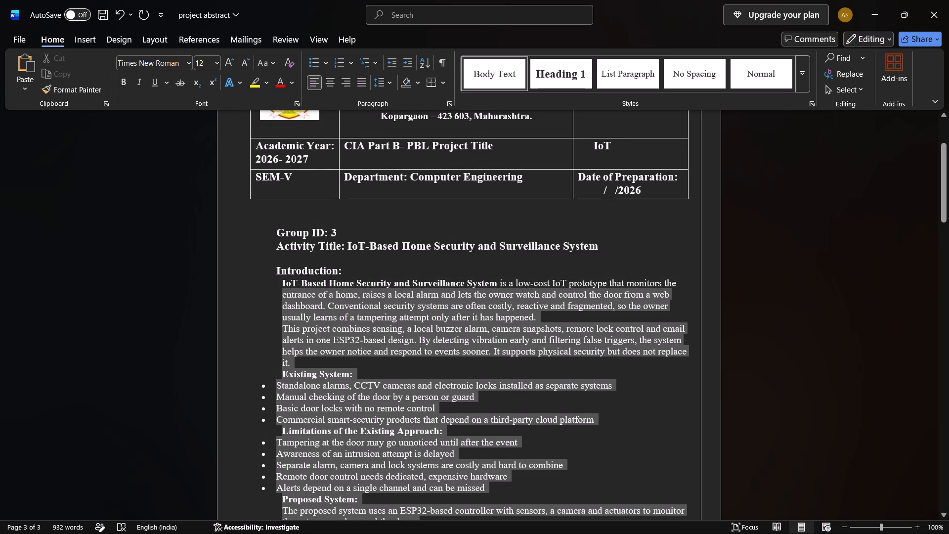
drag(282, 303, 276, 283)
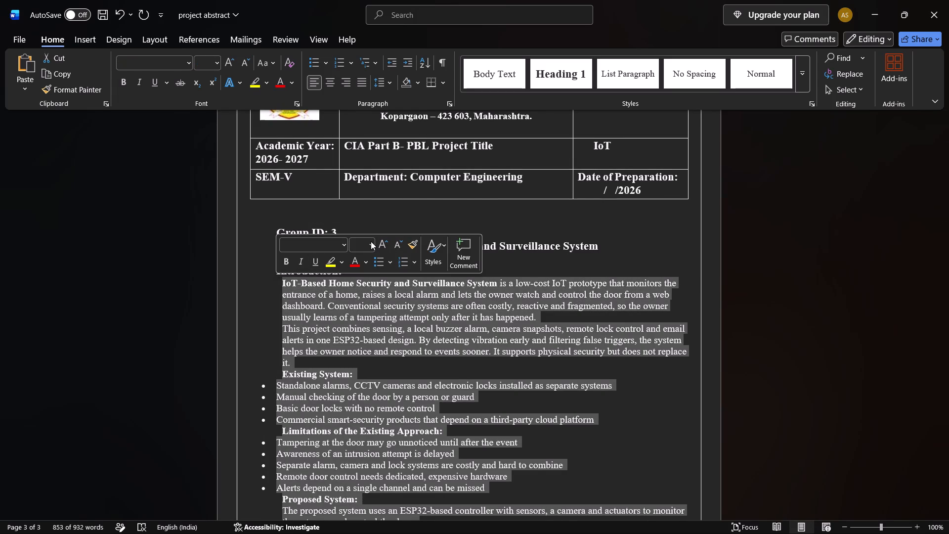
click(371, 242)
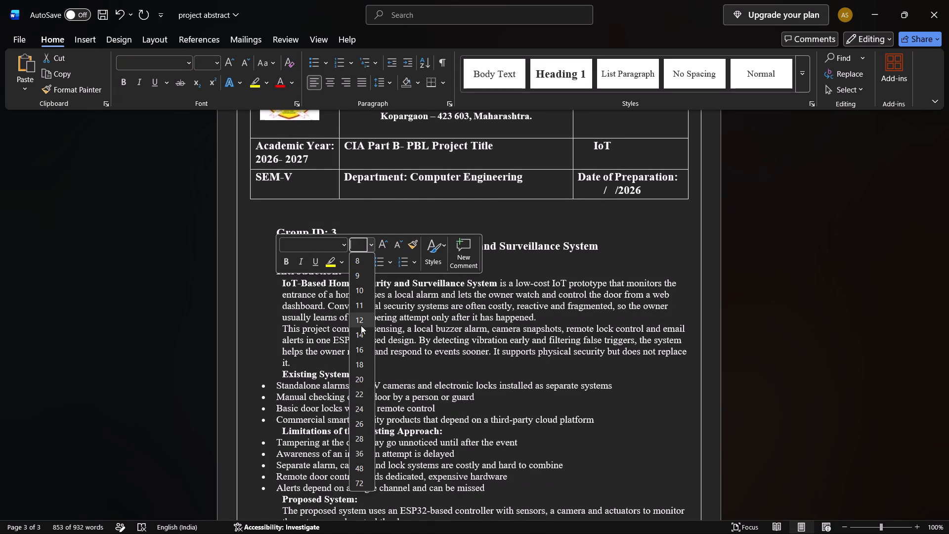
click(360, 322)
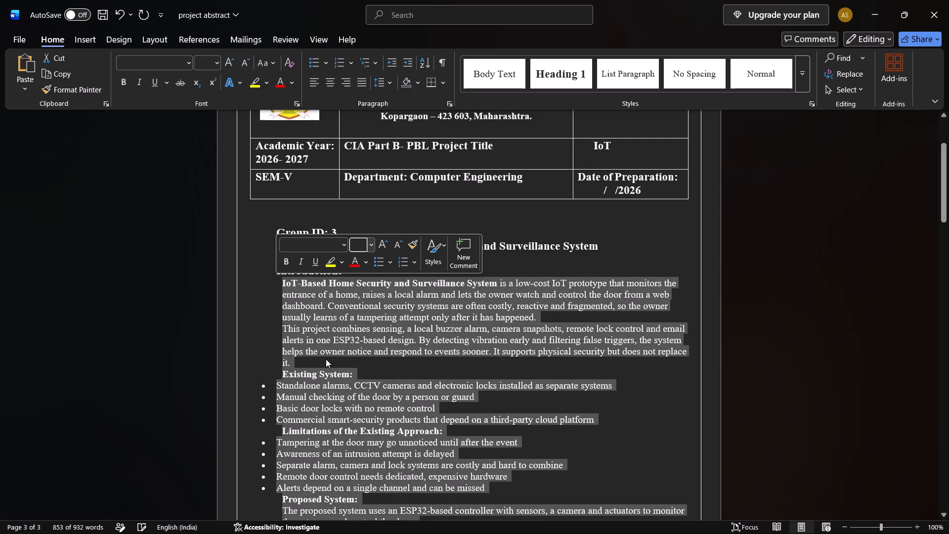
click(326, 359)
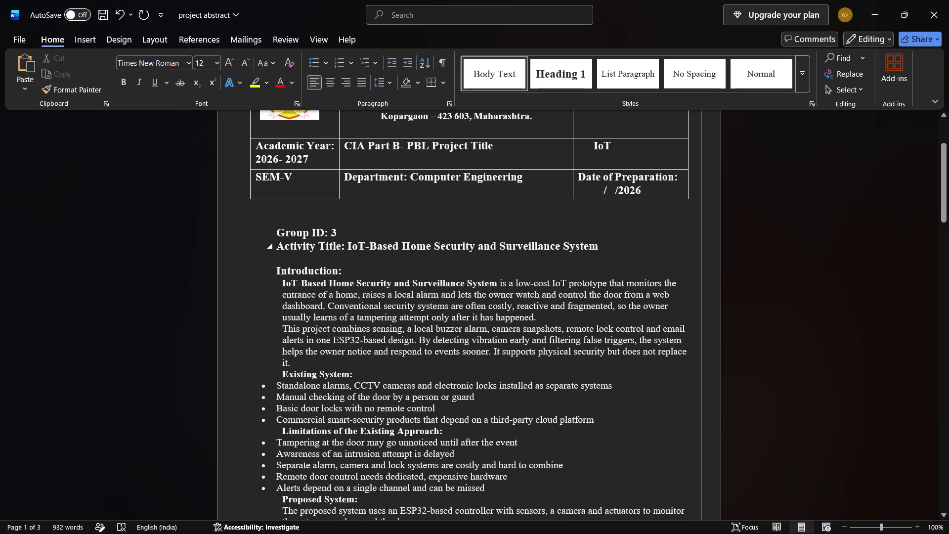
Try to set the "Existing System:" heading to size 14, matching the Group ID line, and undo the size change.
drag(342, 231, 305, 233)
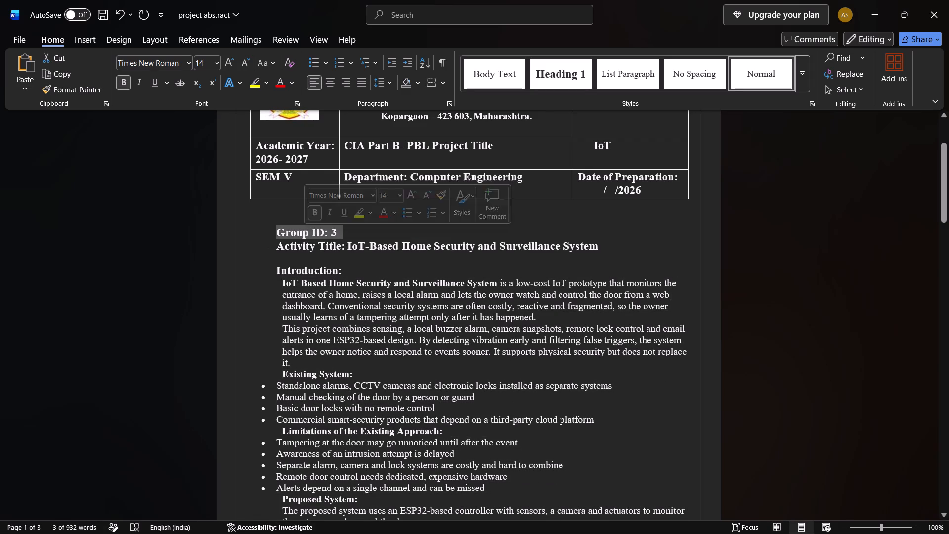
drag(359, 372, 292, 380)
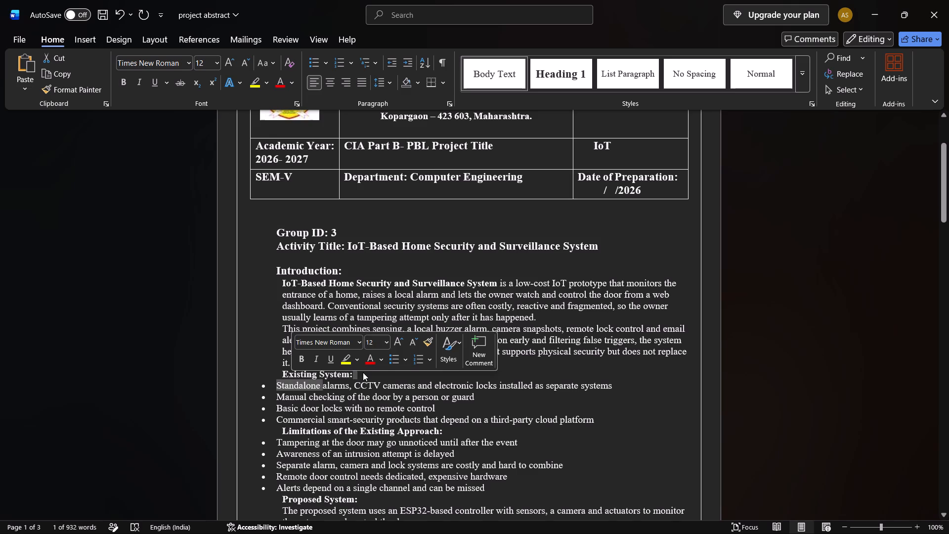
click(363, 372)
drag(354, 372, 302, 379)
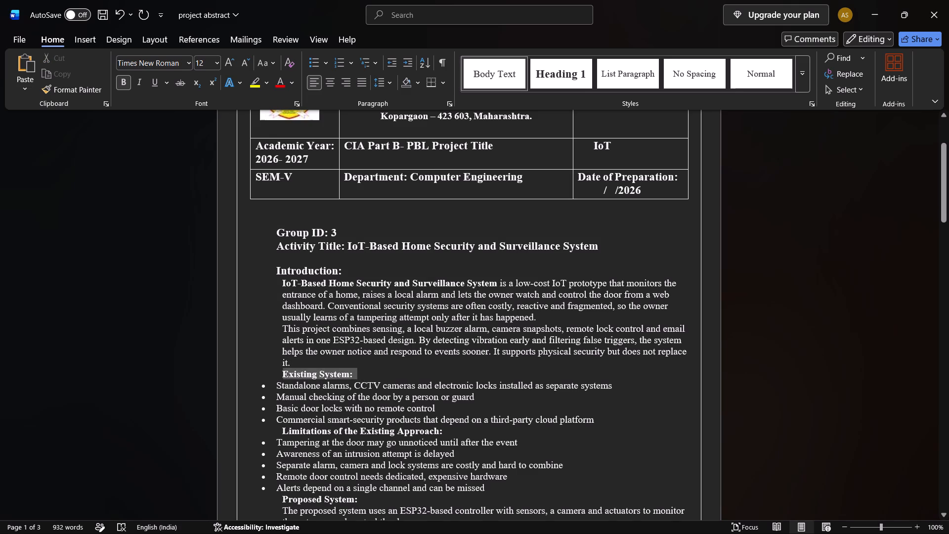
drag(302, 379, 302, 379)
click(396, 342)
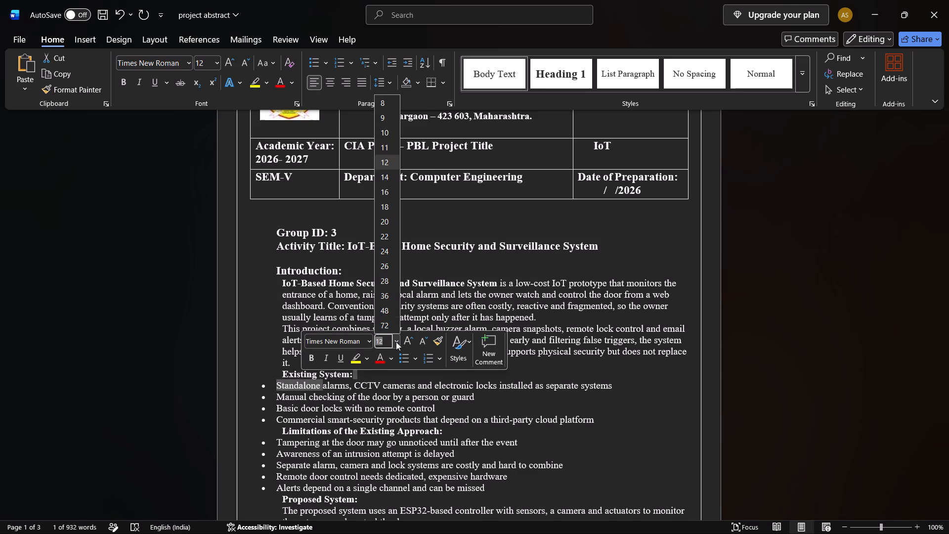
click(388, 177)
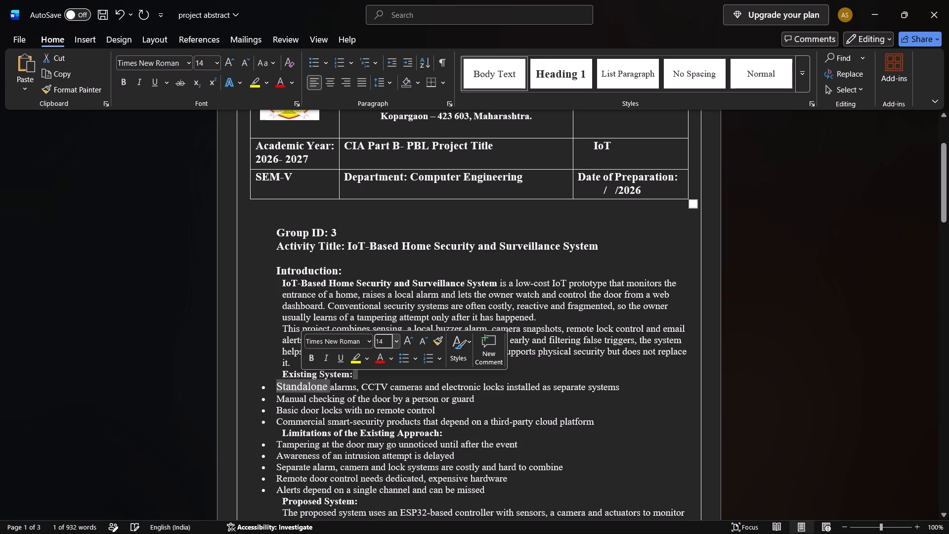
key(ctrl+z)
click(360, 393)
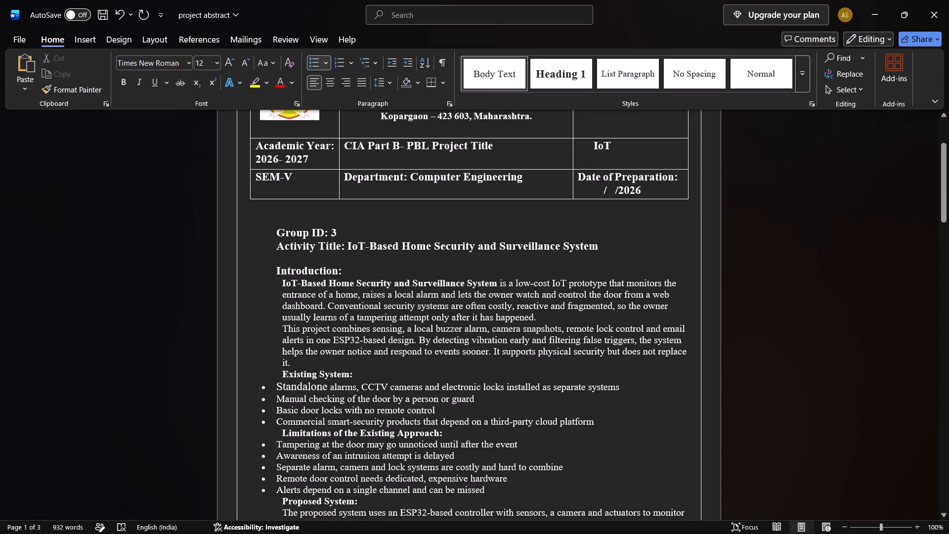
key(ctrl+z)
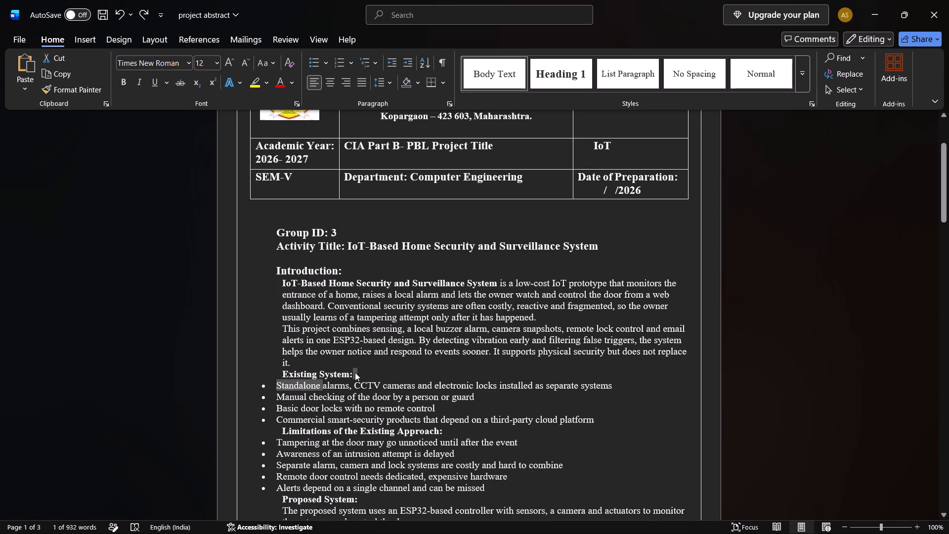
Set the "Existing System:" heading to font size 14 and insert a blank line above it.
click(355, 372)
drag(355, 372, 293, 375)
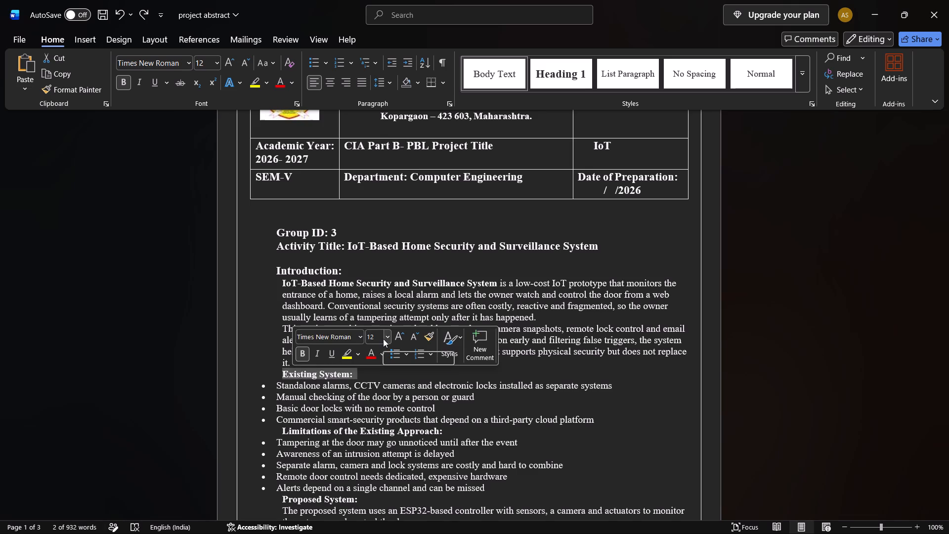
click(386, 338)
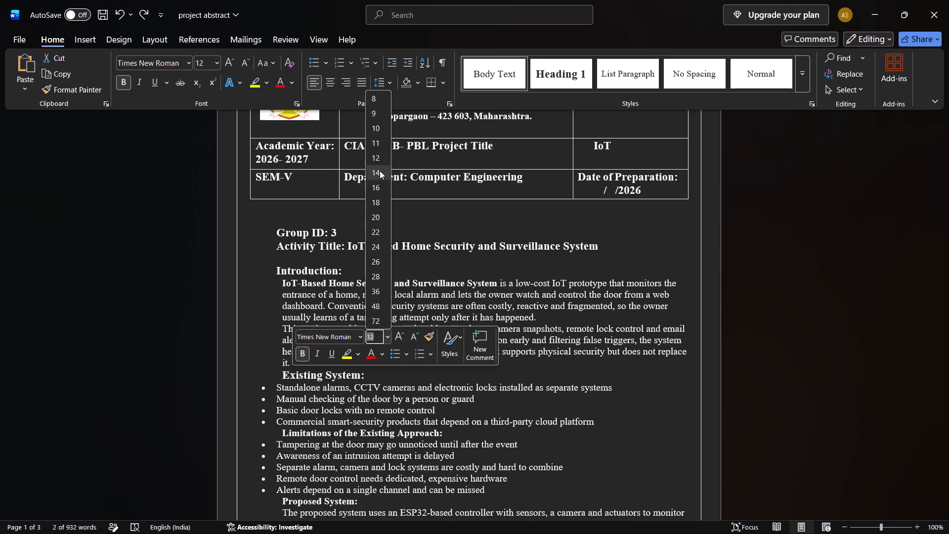
click(380, 171)
click(397, 372)
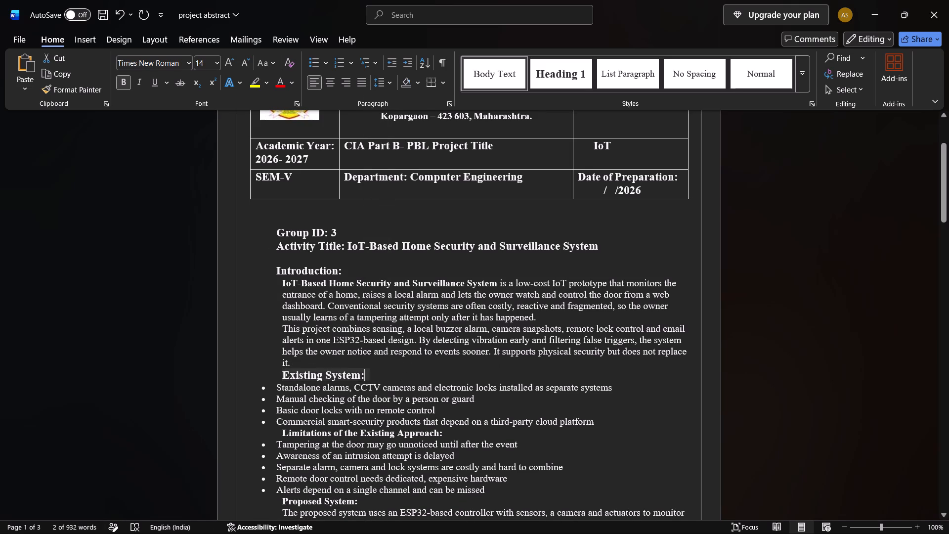
click(325, 364)
key(Return)
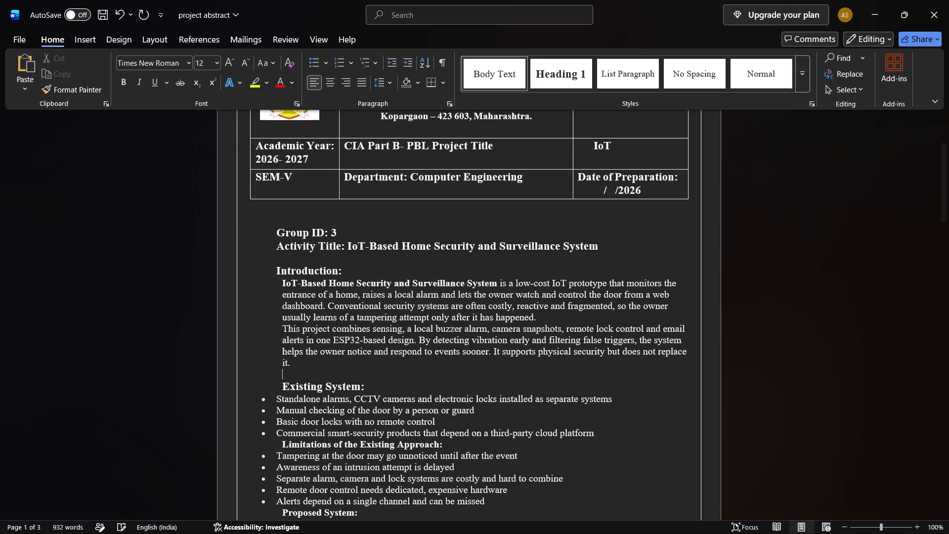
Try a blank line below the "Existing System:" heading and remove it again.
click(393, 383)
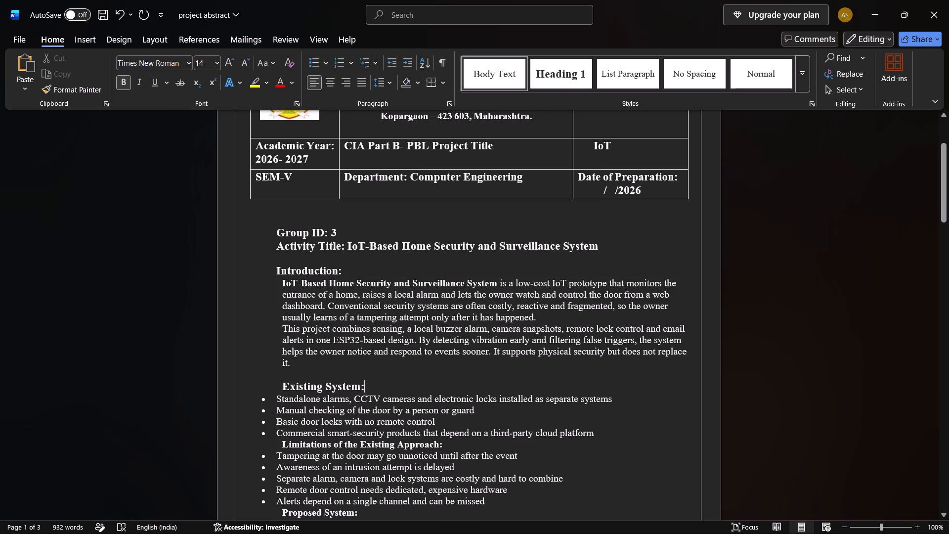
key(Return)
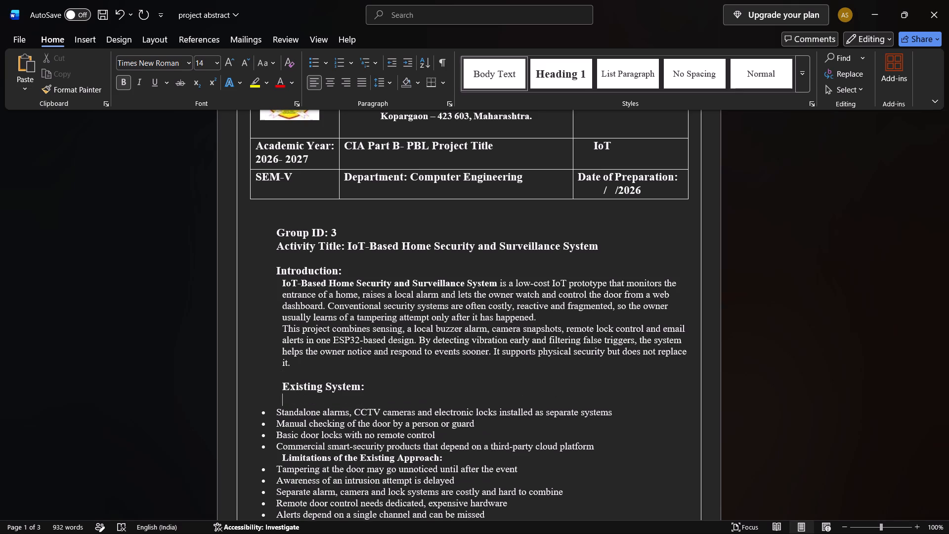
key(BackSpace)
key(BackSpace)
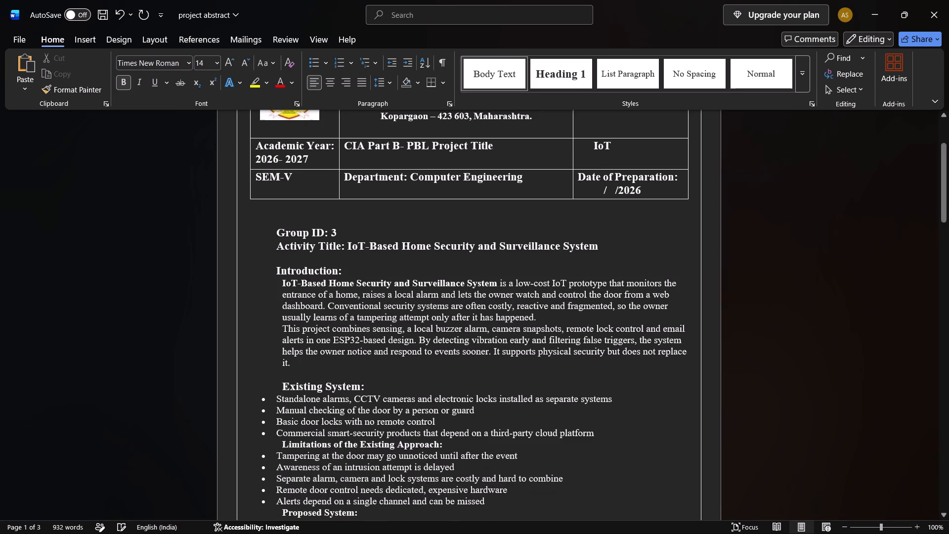
Set the "Limitations of the Existing Approach:" heading to font size 14 and insert an empty bullet line above it.
scroll(470, 423, down, 2)
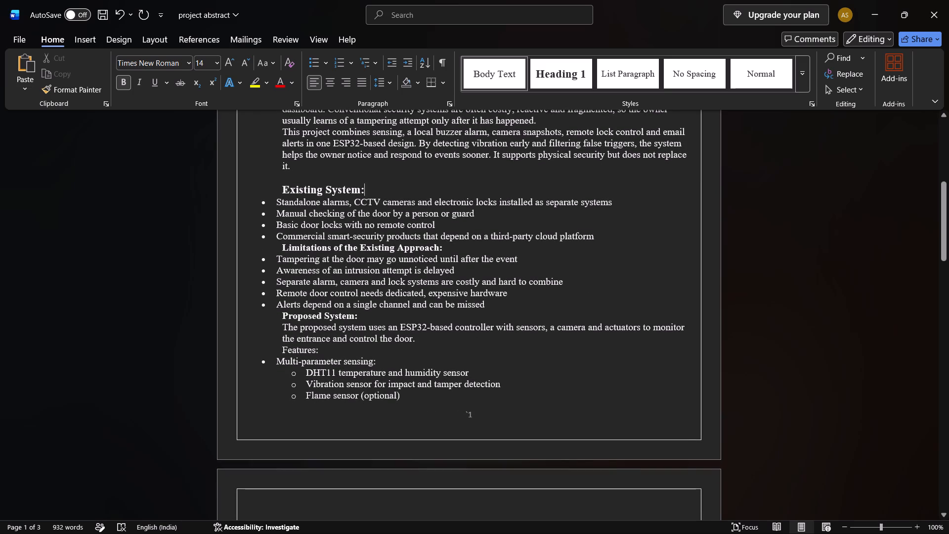
drag(454, 248, 308, 240)
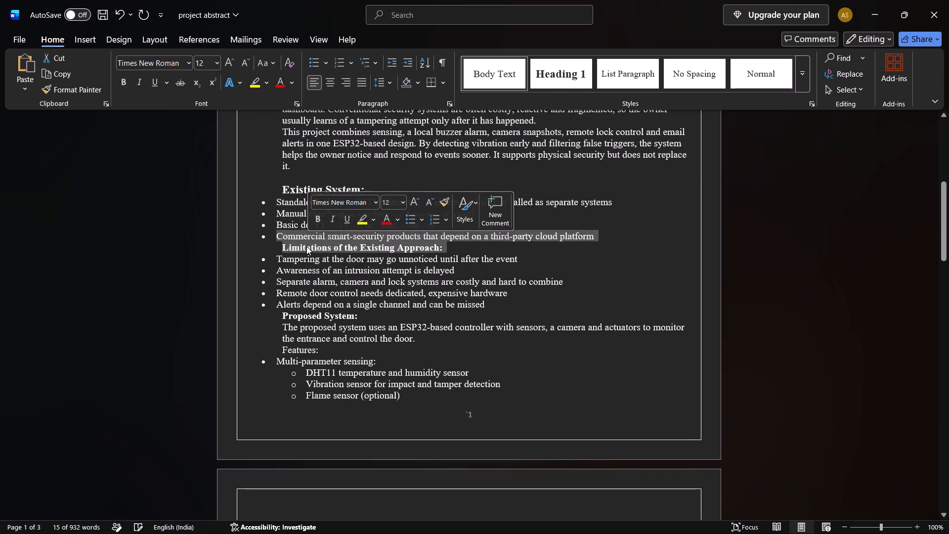
click(275, 249)
drag(275, 249, 414, 252)
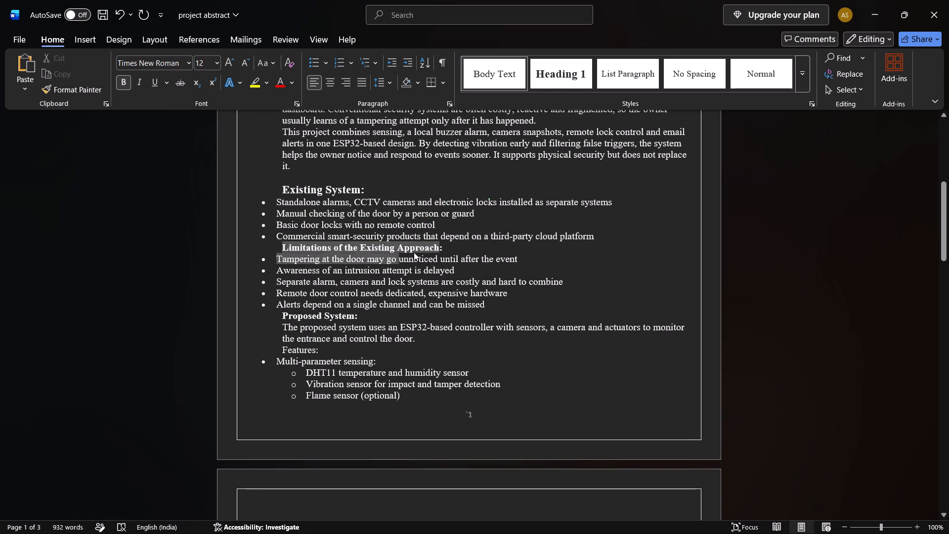
drag(414, 252, 443, 249)
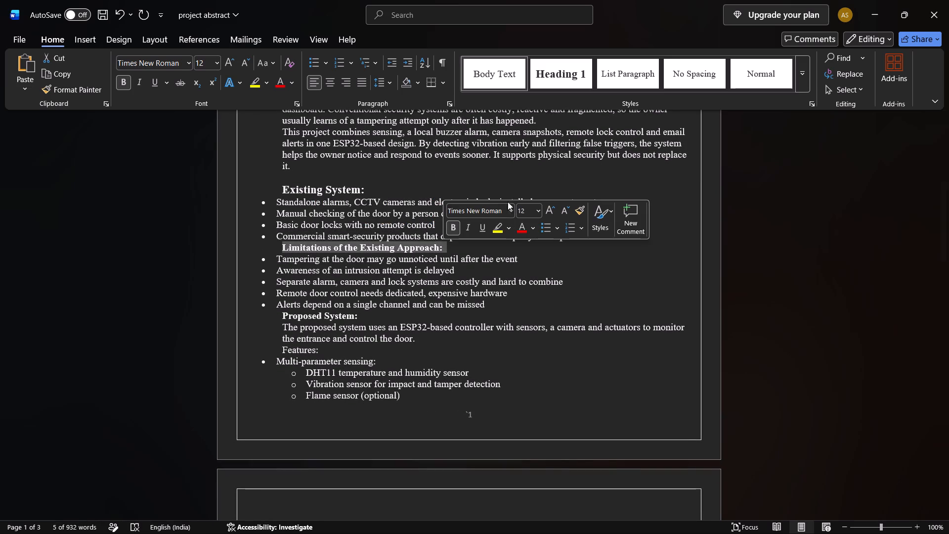
click(540, 210)
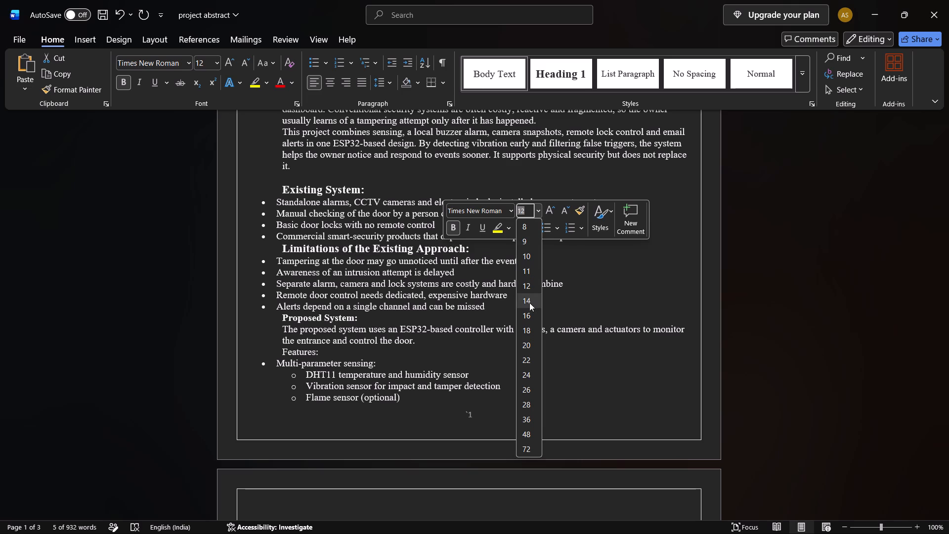
click(529, 303)
click(487, 244)
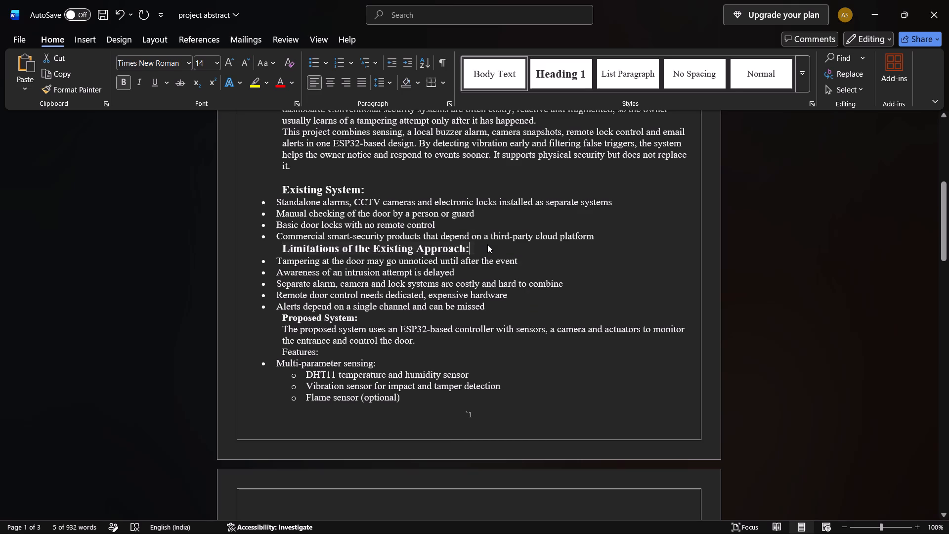
click(601, 233)
key(Return)
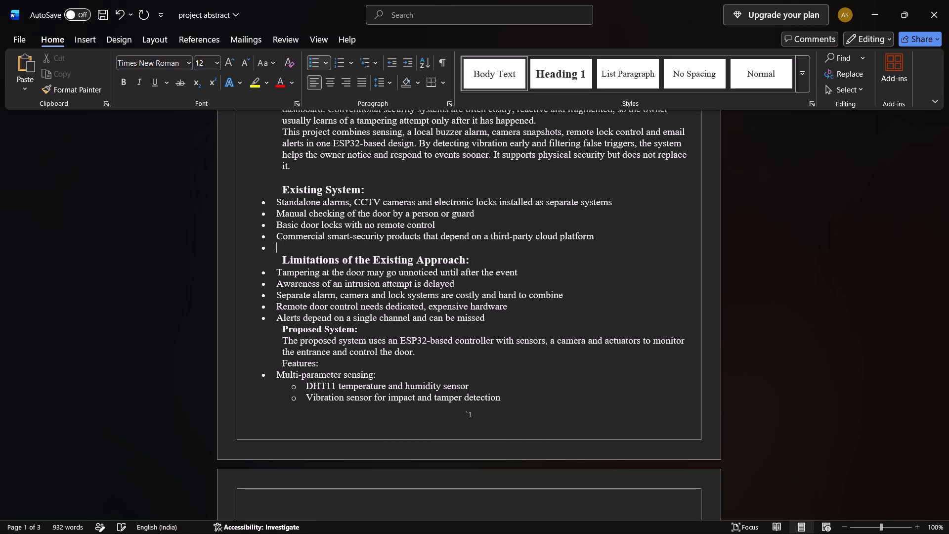
Set the "Proposed System:" heading to font size 14 and insert an empty bullet line above it.
drag(367, 329, 294, 333)
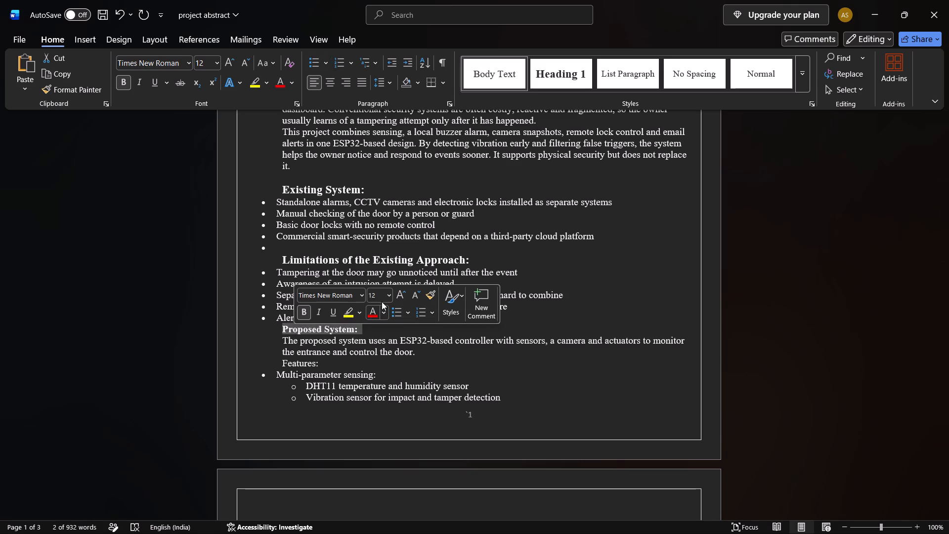
click(381, 293)
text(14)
click(436, 356)
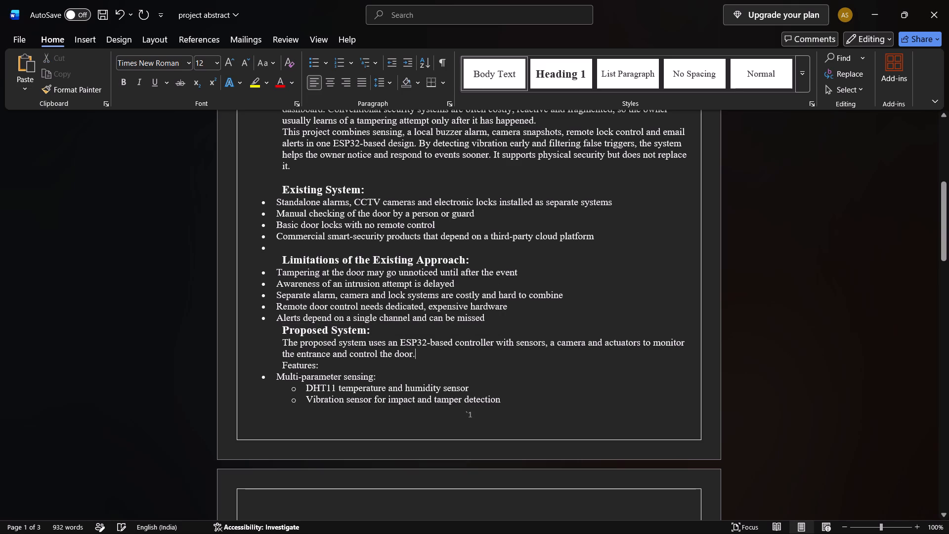
click(491, 319)
key(Return)
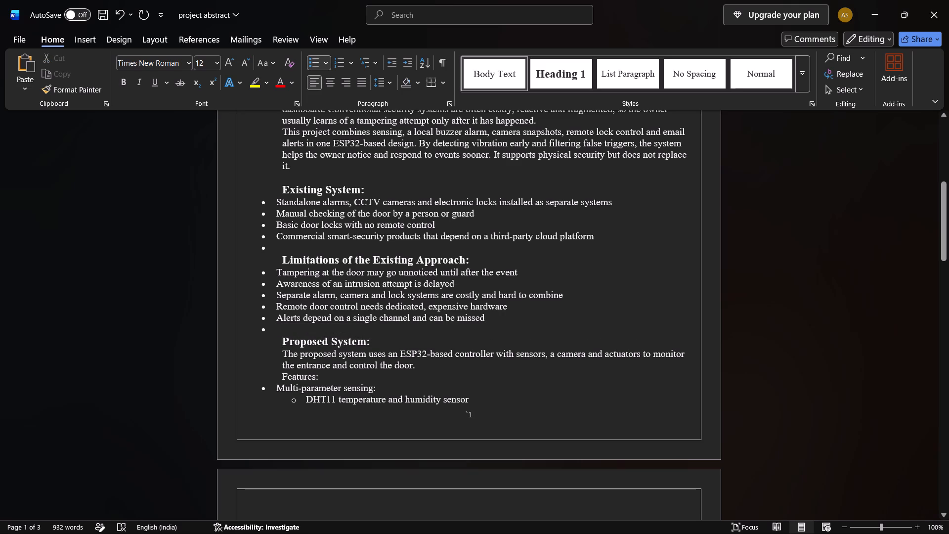
Set the "Features:" line to font size 14 and move it to the second page with three blank lines before it.
drag(329, 377, 292, 376)
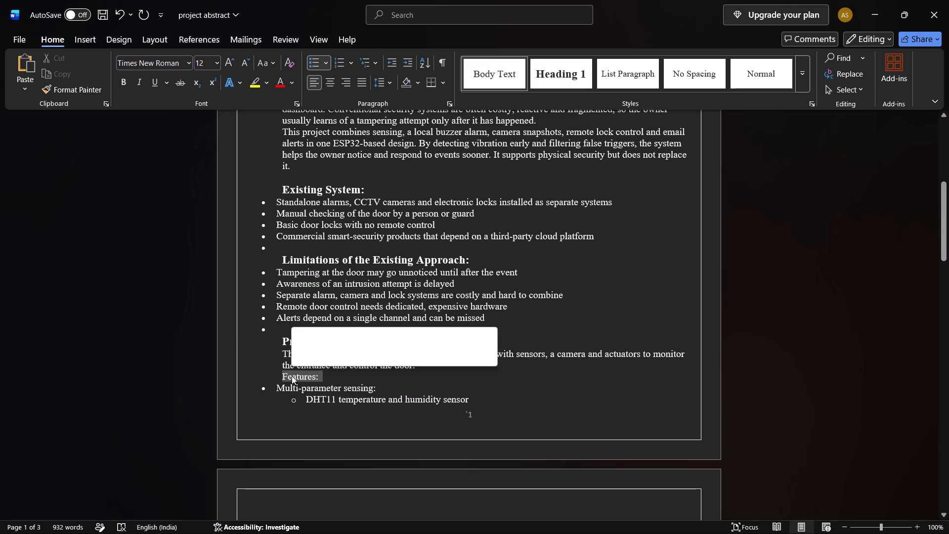
click(383, 341)
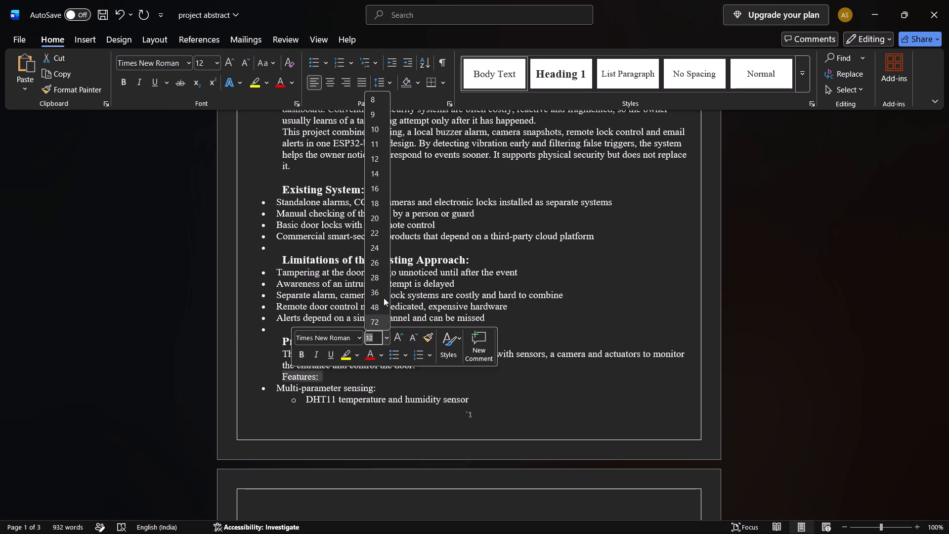
click(375, 170)
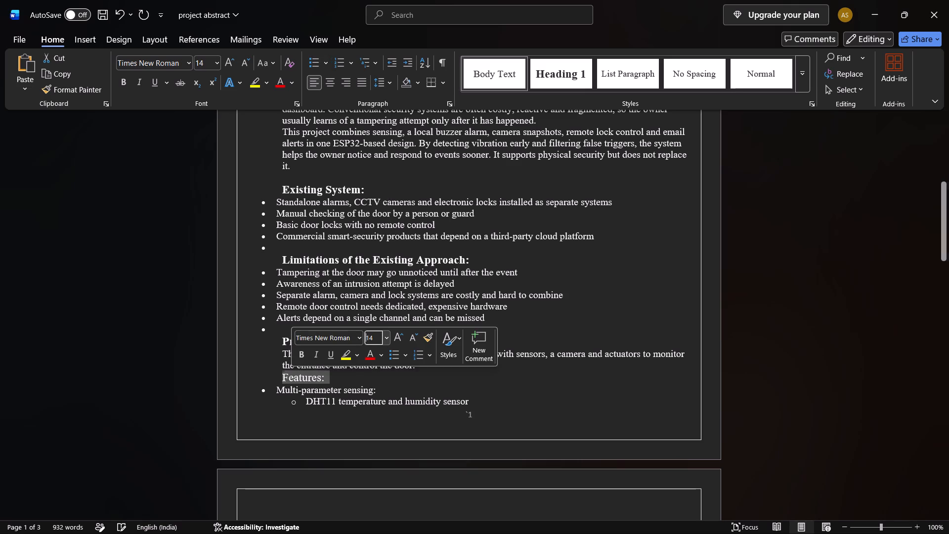
click(338, 381)
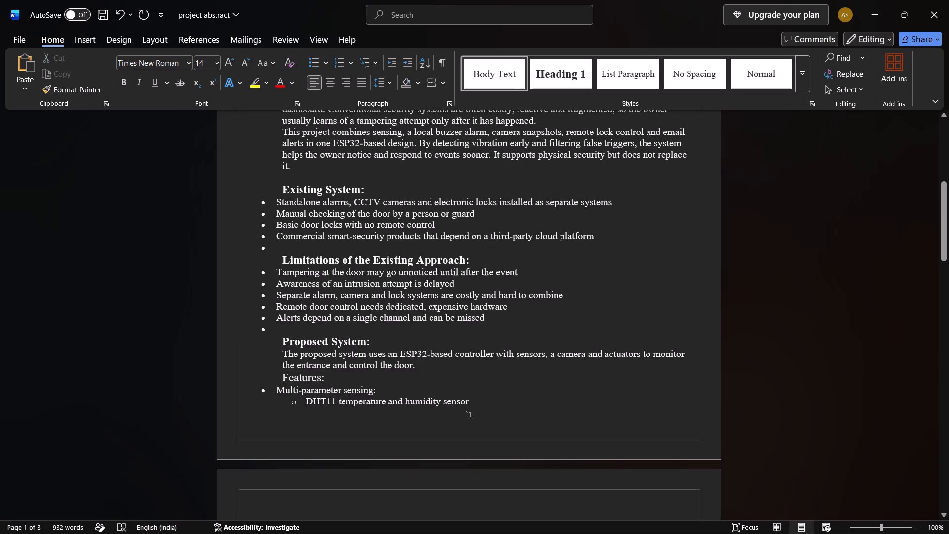
click(280, 379)
key(Return)
key(Return)
key(Return)
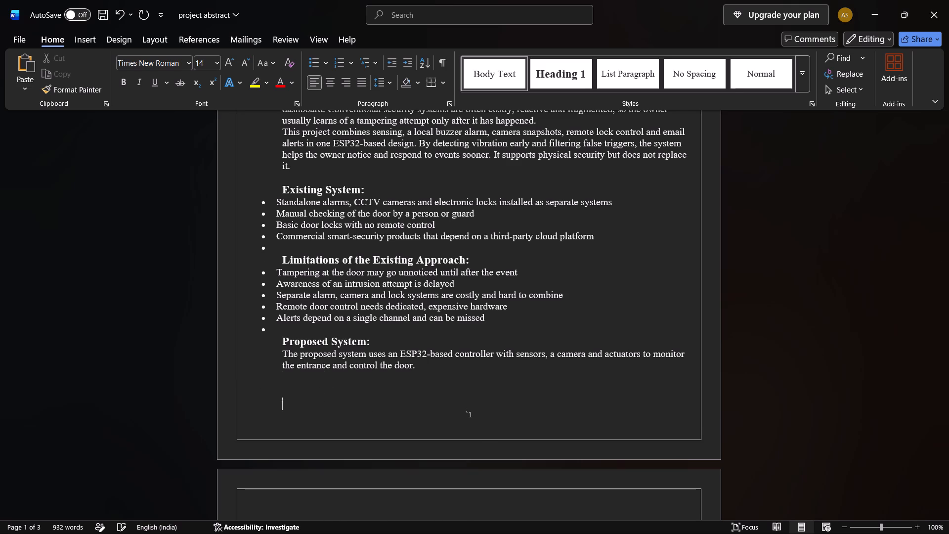
Set the "Objectives:" heading to font size 14 and insert an empty bullet line above it.
scroll(234, 353, down, 1)
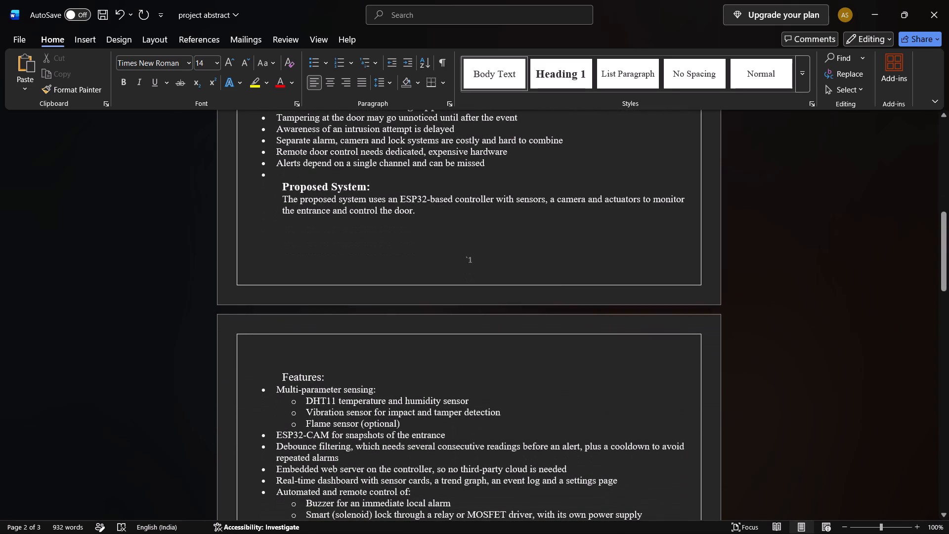
scroll(360, 323, down, 2)
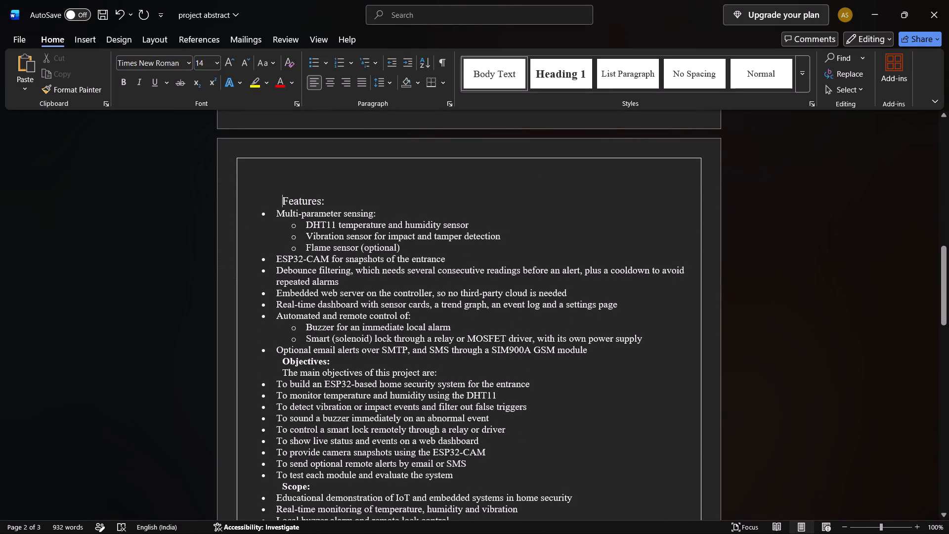
drag(342, 367, 302, 364)
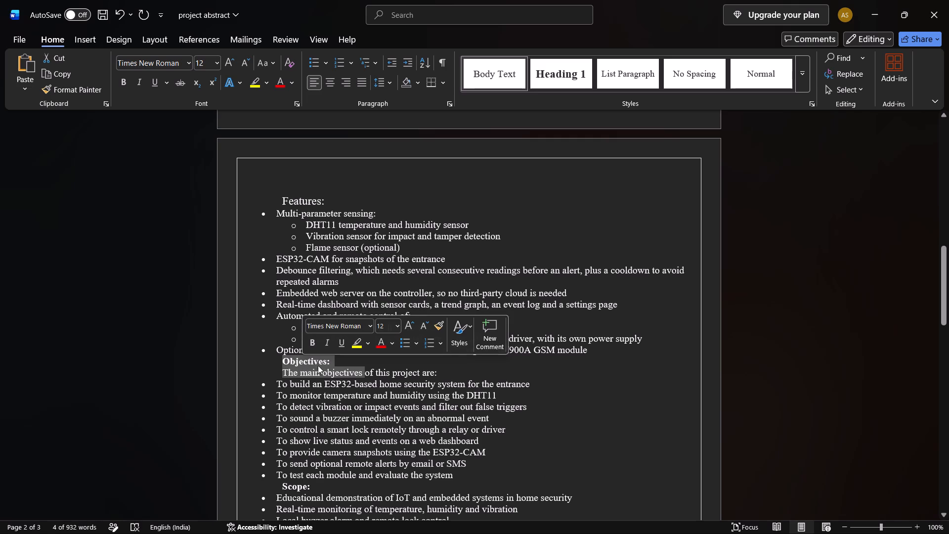
click(341, 359)
drag(333, 359, 284, 361)
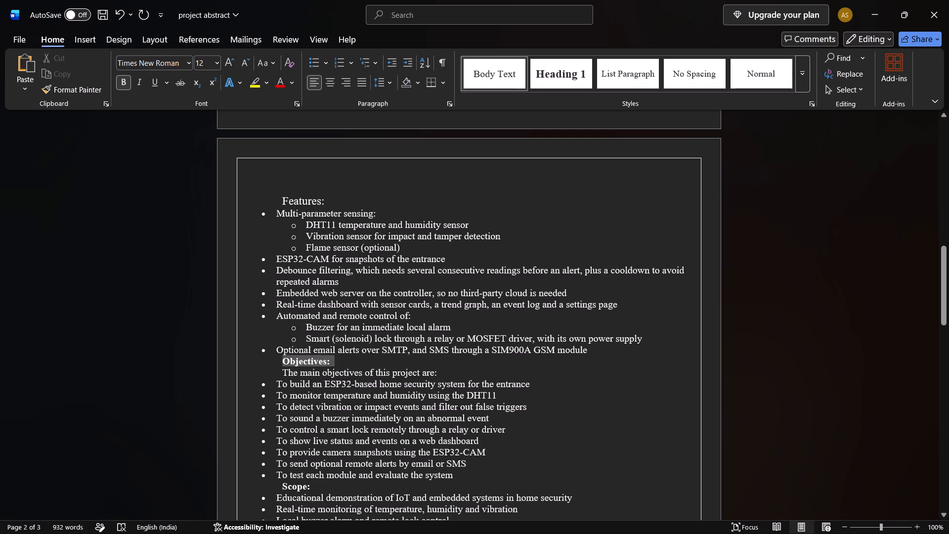
drag(284, 361, 282, 362)
click(375, 325)
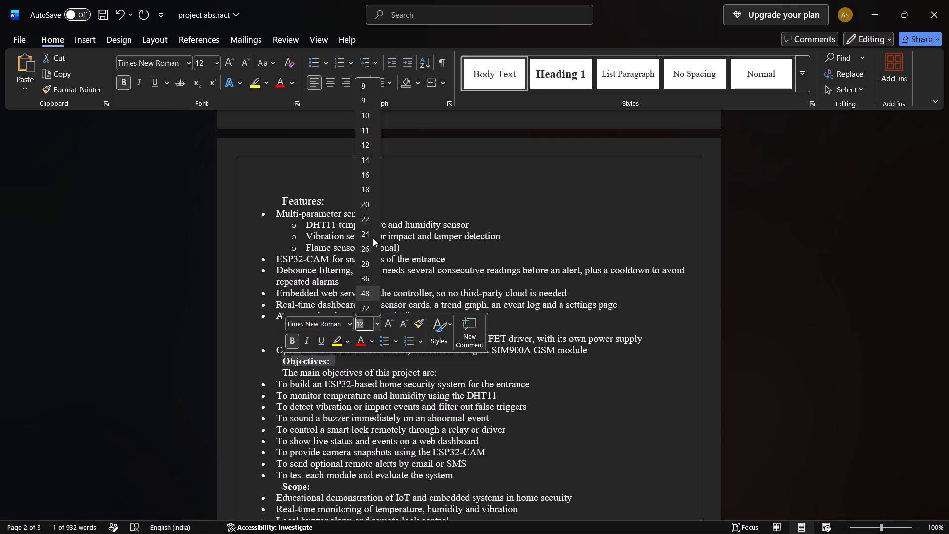
click(370, 160)
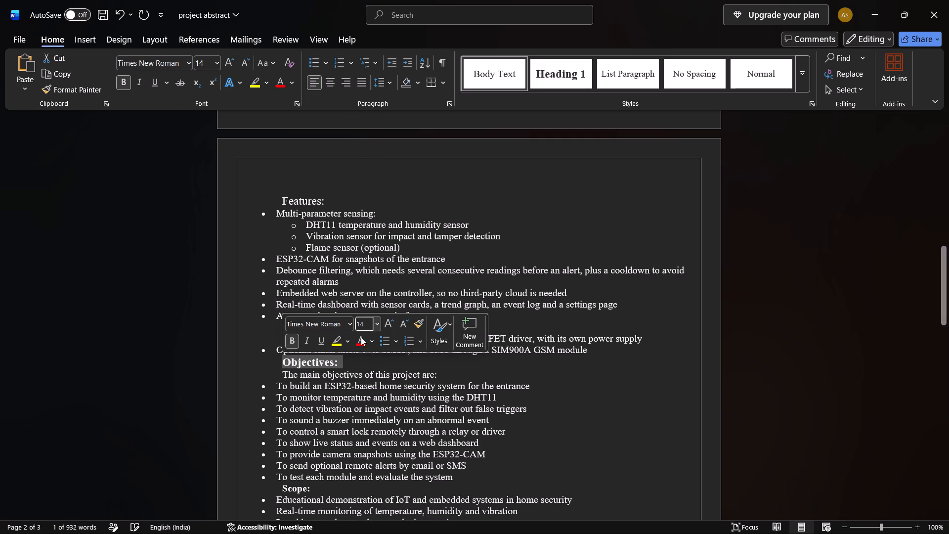
click(594, 354)
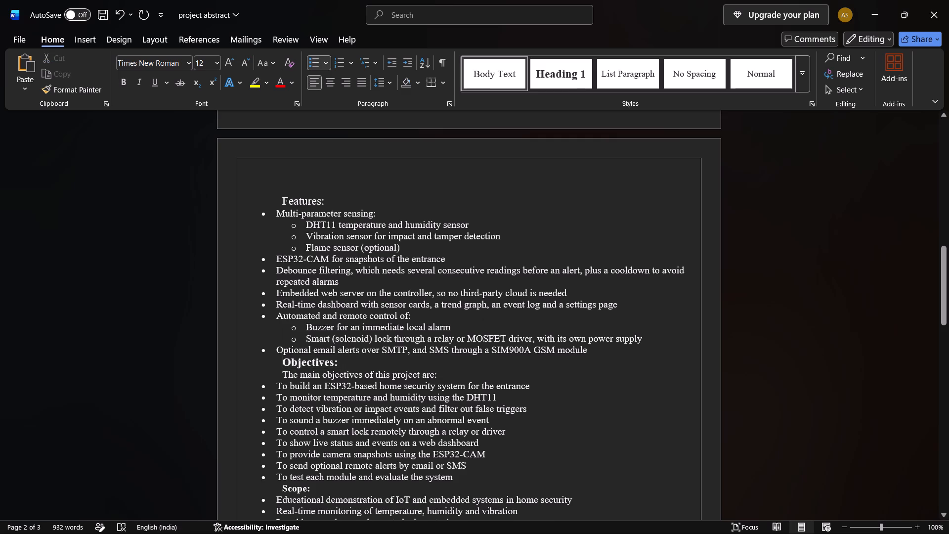
key(Return)
Set the "Scope:" heading to font size 14 and insert an empty bullet line above it.
scroll(500, 355, down, 2)
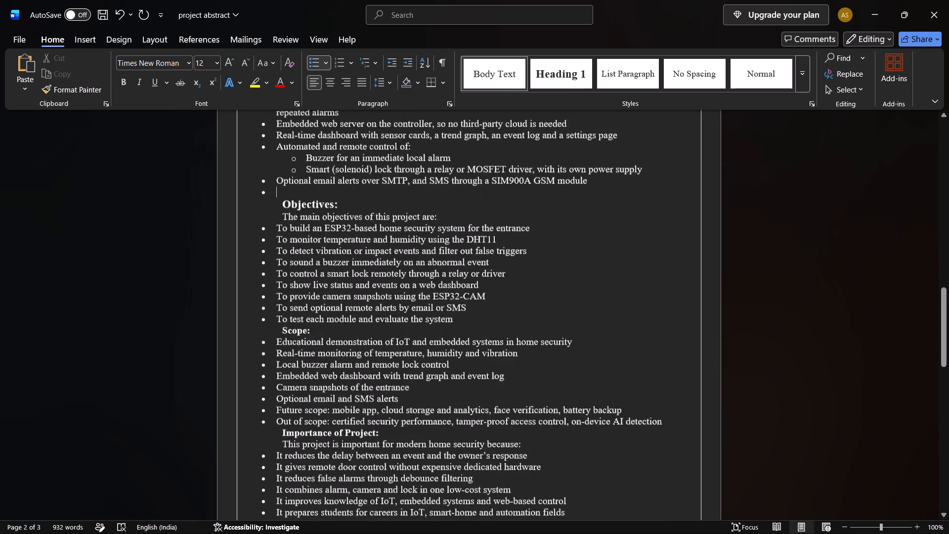
scroll(500, 355, down, 1)
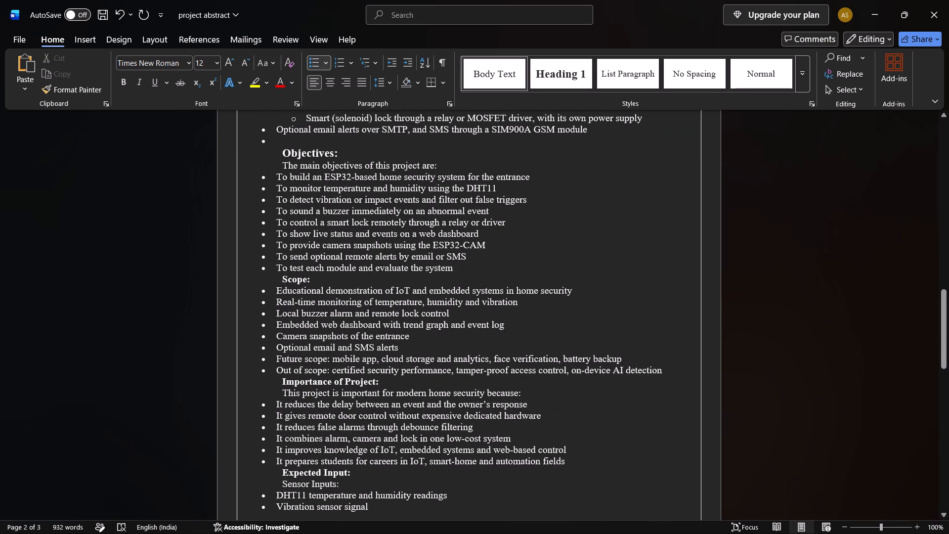
drag(331, 281, 287, 277)
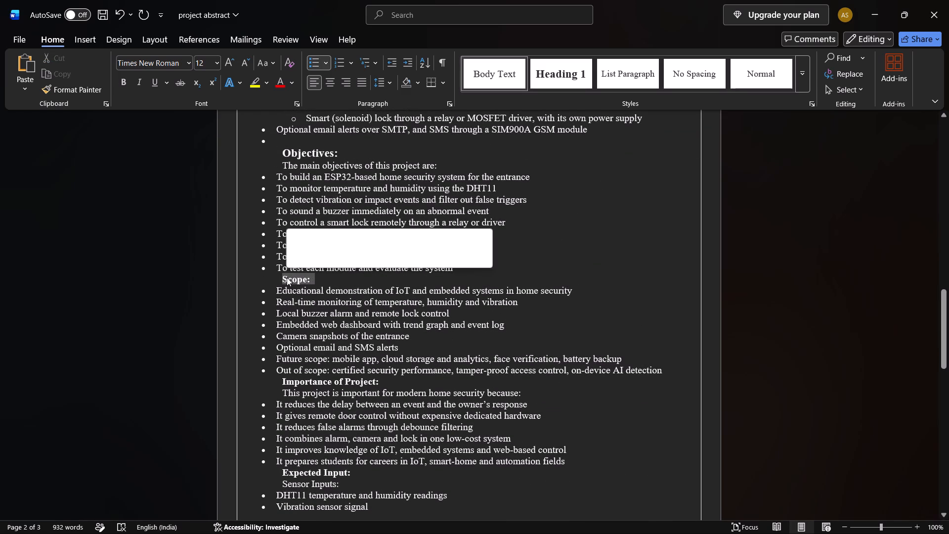
click(384, 240)
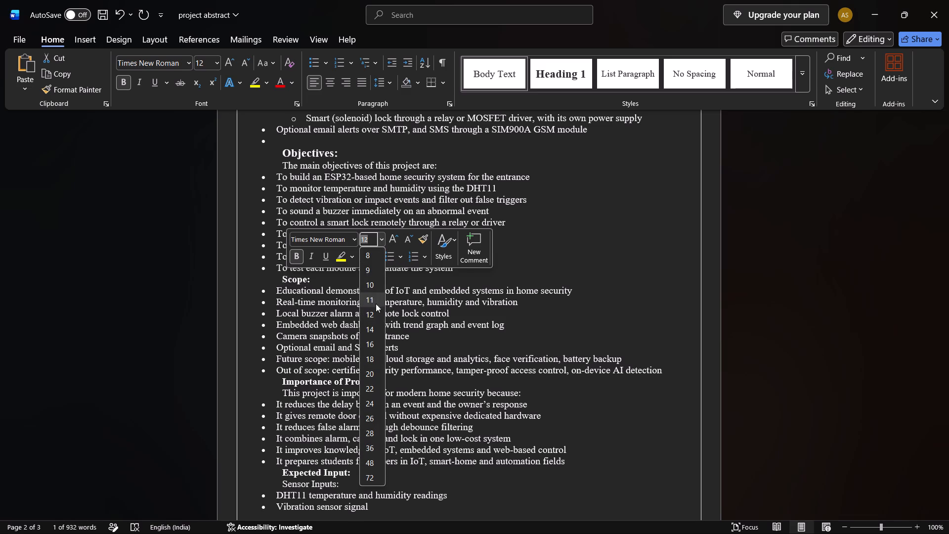
click(376, 330)
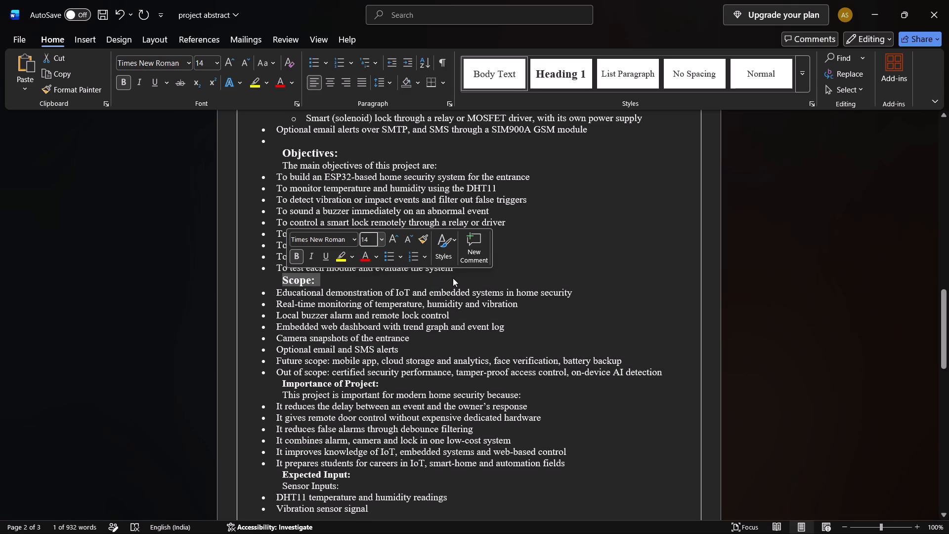
click(463, 273)
click(459, 267)
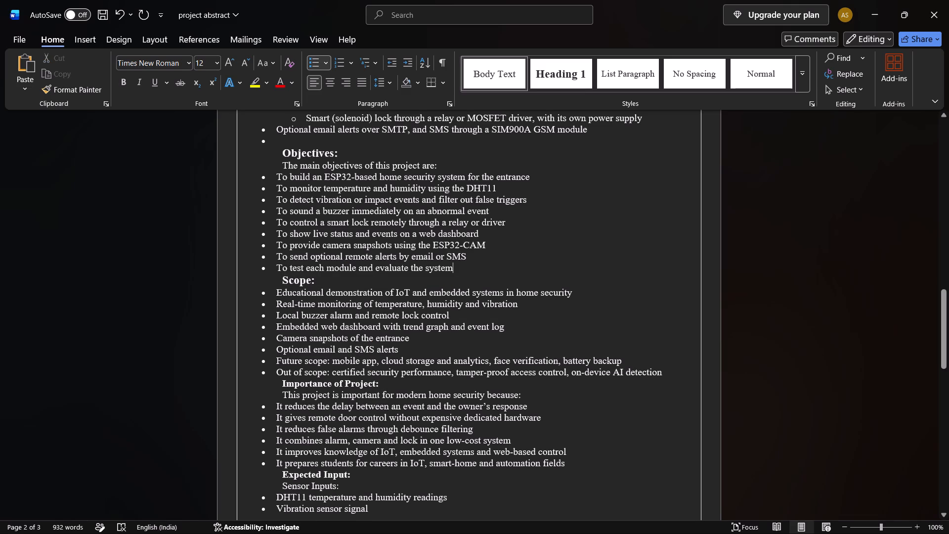
key(Return)
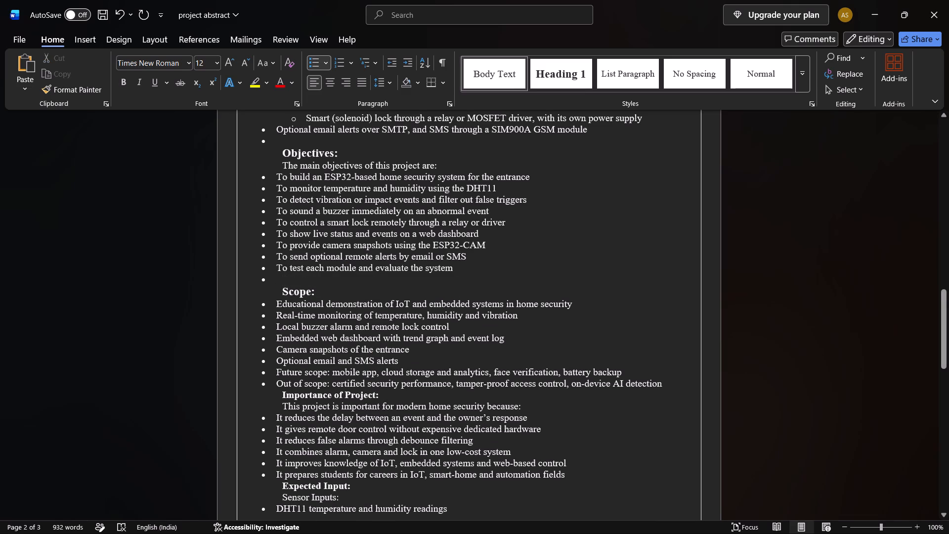
Set the "Importance of Project:" heading to font size 14 and insert a blank line without a bullet above it.
drag(391, 397, 297, 400)
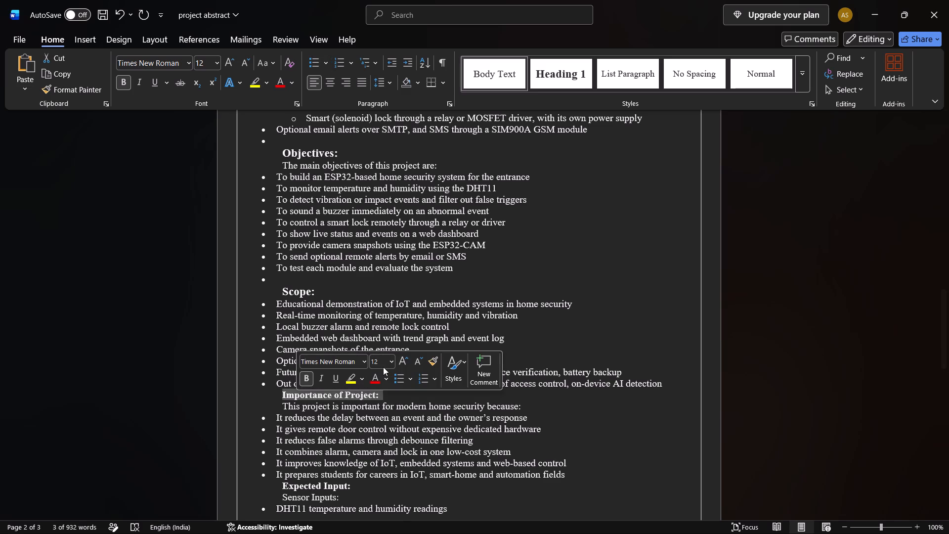
click(386, 367)
click(384, 361)
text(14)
click(389, 396)
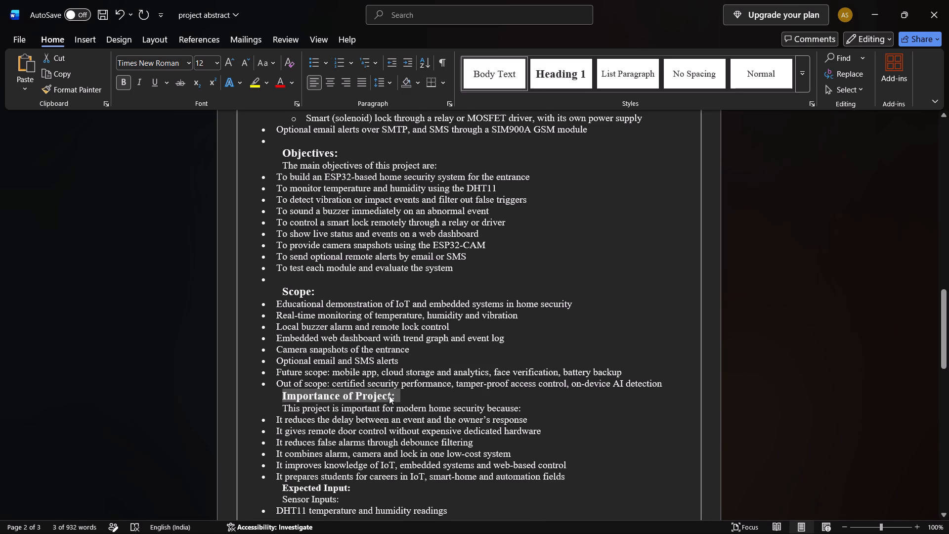
click(664, 385)
key(Return)
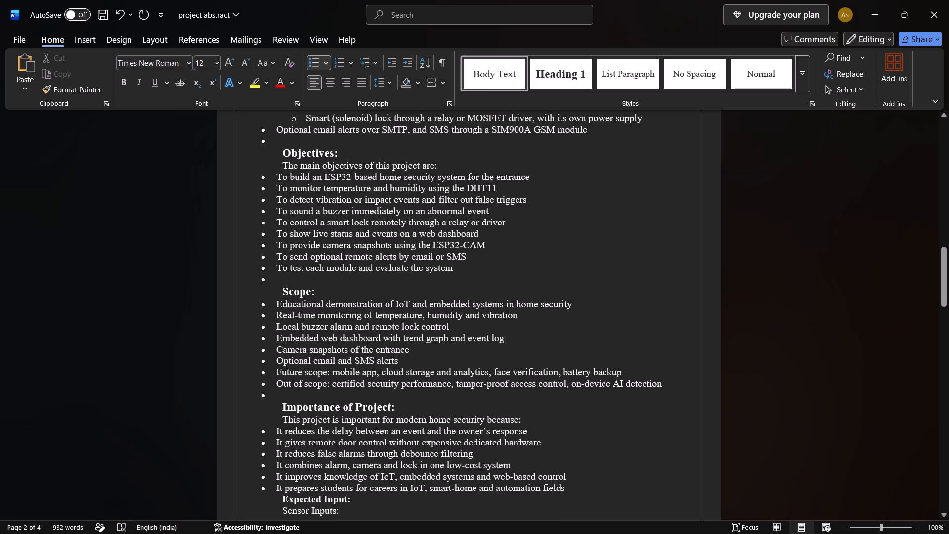
key(BackSpace)
Remove the bullet from the empty line above the "Objectives:" heading, keeping the line blank.
scroll(384, 287, up, 1)
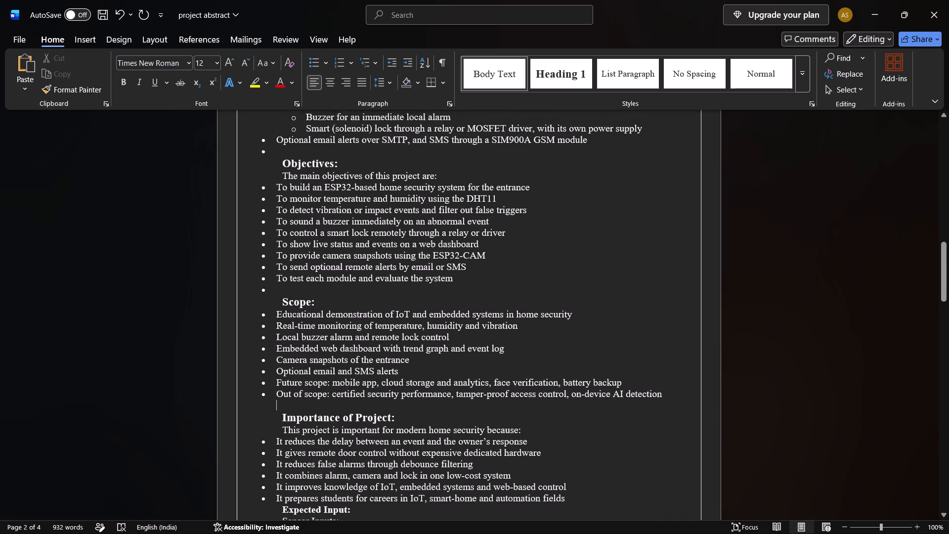
scroll(384, 287, up, 1)
click(272, 263)
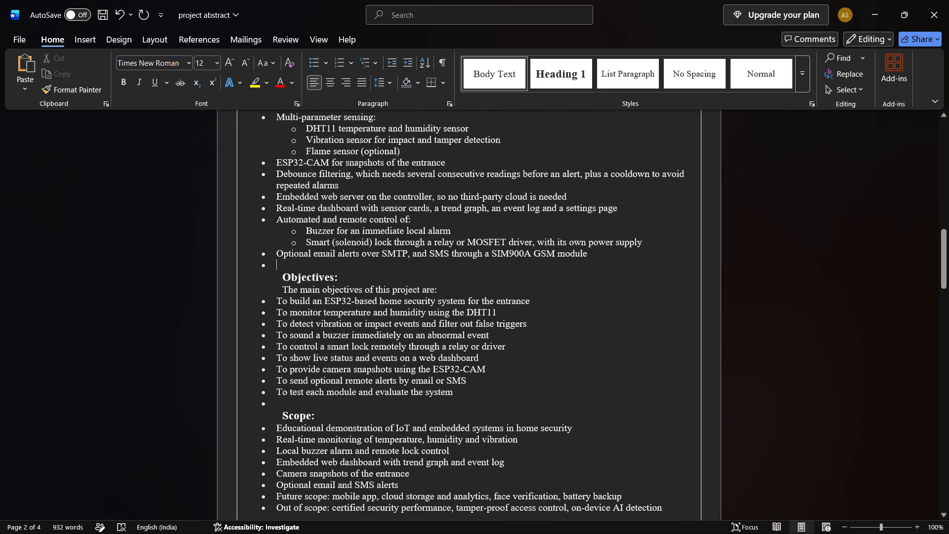
key(BackSpace)
Make the "Features:" heading at the start of the second page bold.
scroll(437, 283, up, 2)
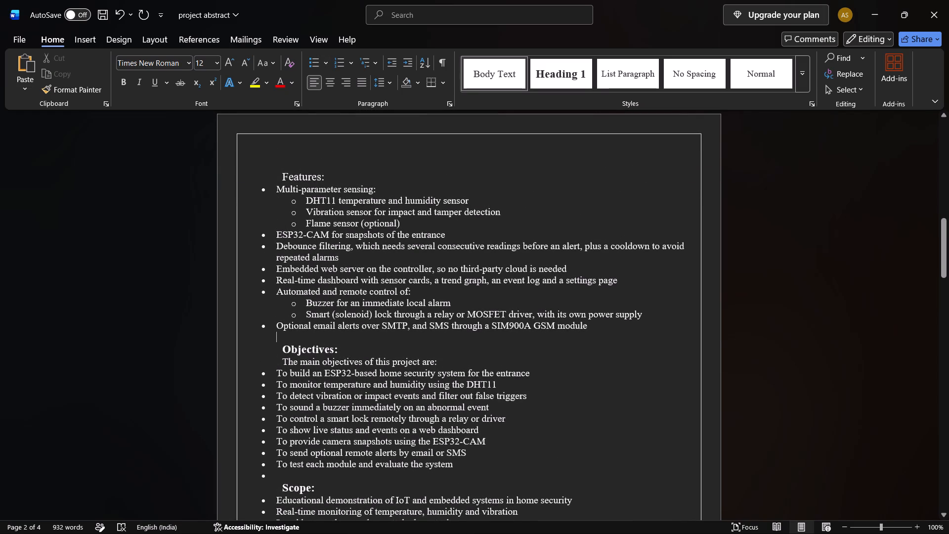
drag(333, 174, 285, 177)
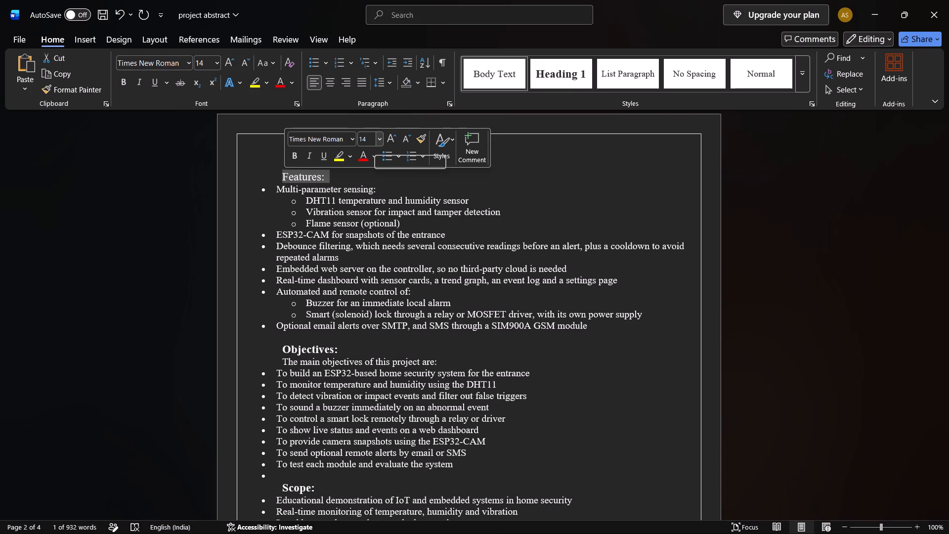
click(295, 156)
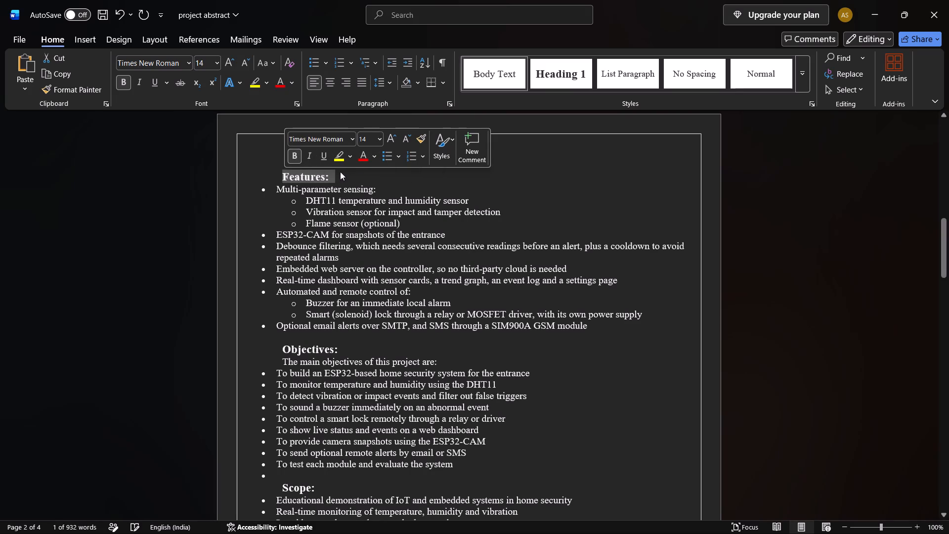
click(347, 174)
Move the "Expected Input:" heading to the third page with two blank unbulleted lines before it, and set it to font size 14.
scroll(347, 174, up, 1)
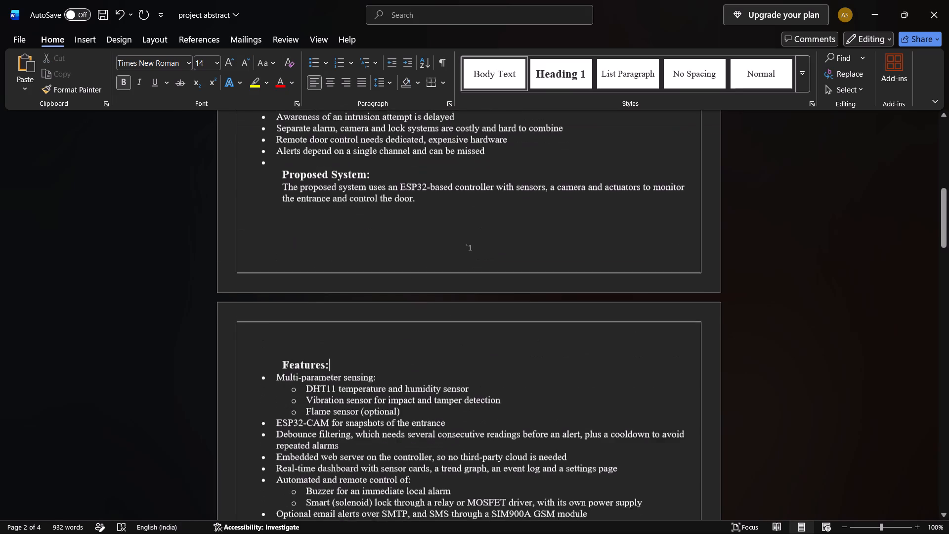
scroll(347, 174, down, 2)
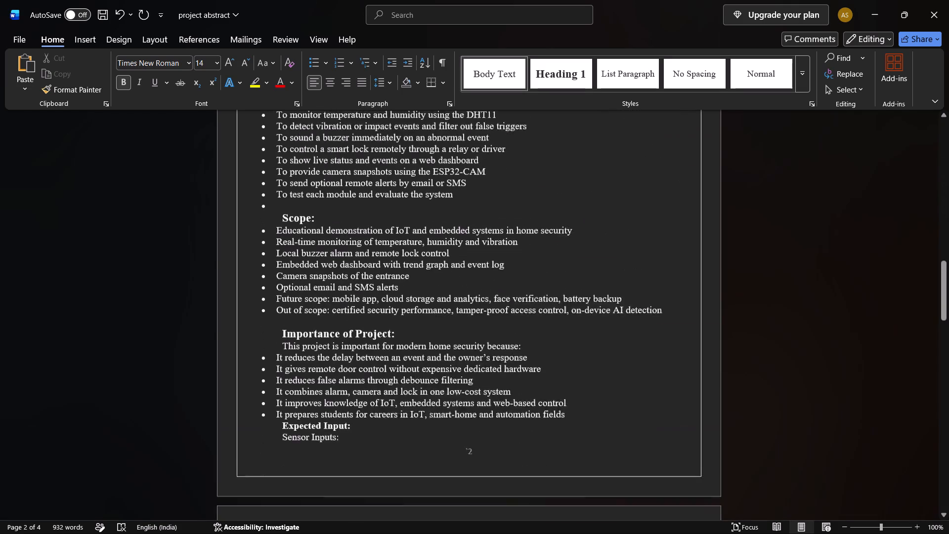
scroll(347, 174, down, 2)
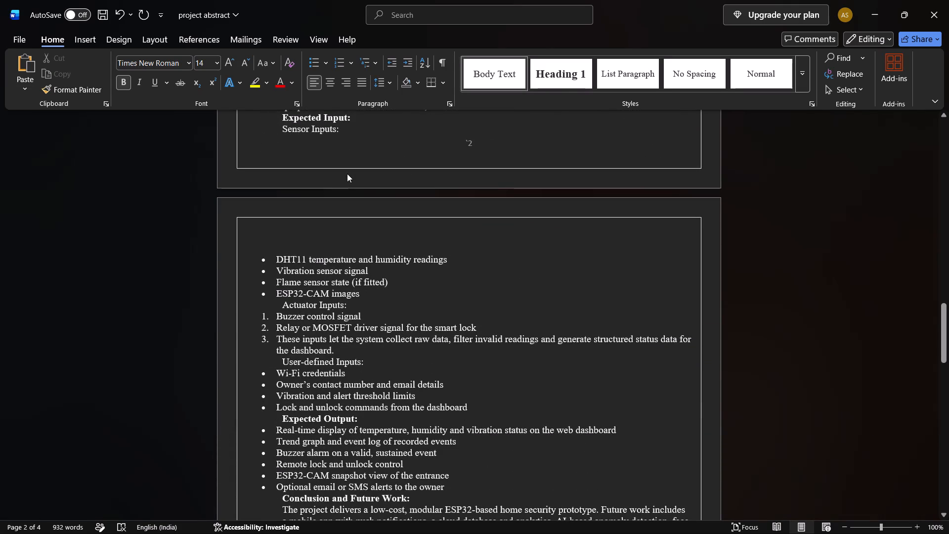
scroll(347, 174, up, 1)
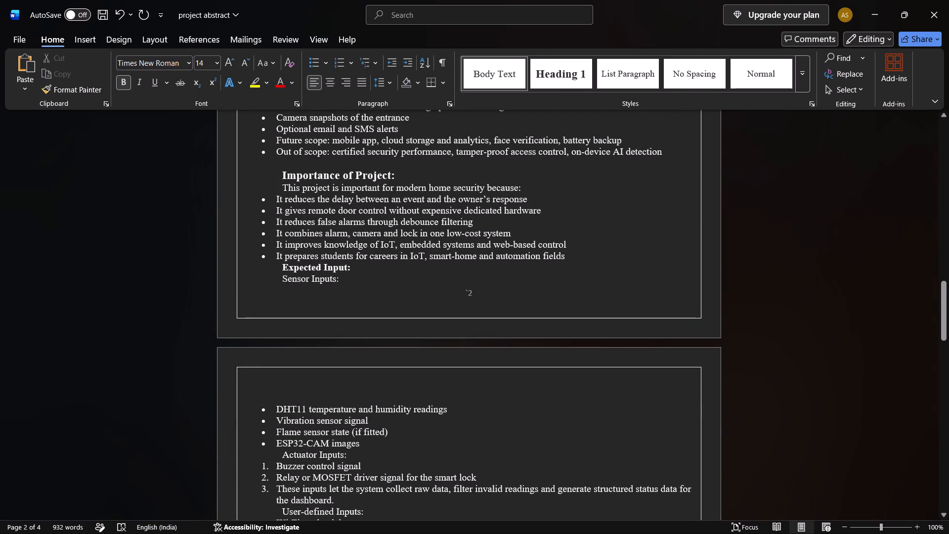
click(570, 252)
key(Return)
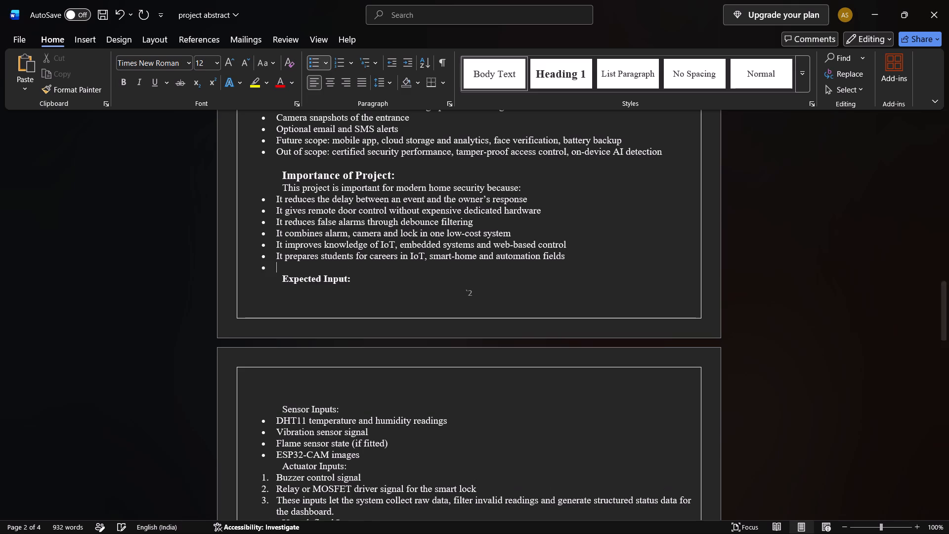
key(Return)
key(Return)
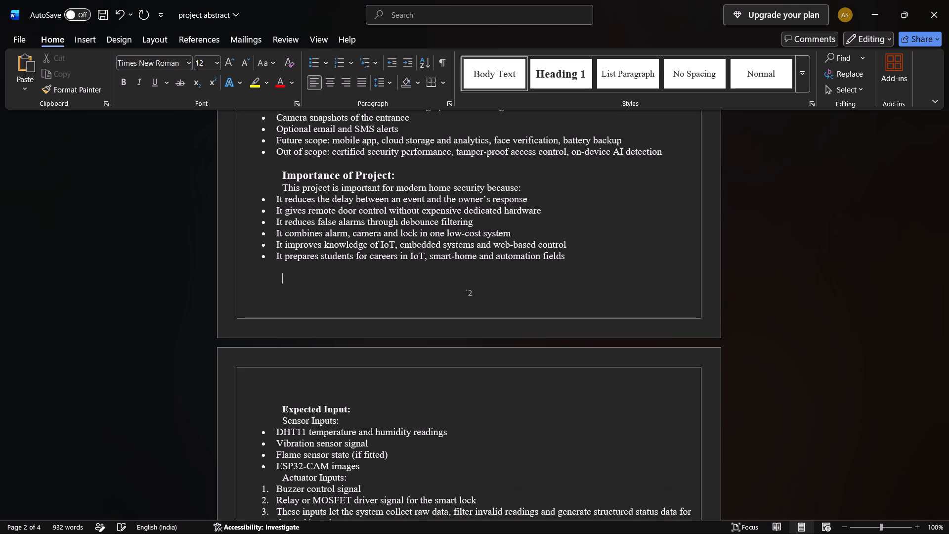
drag(351, 408, 295, 411)
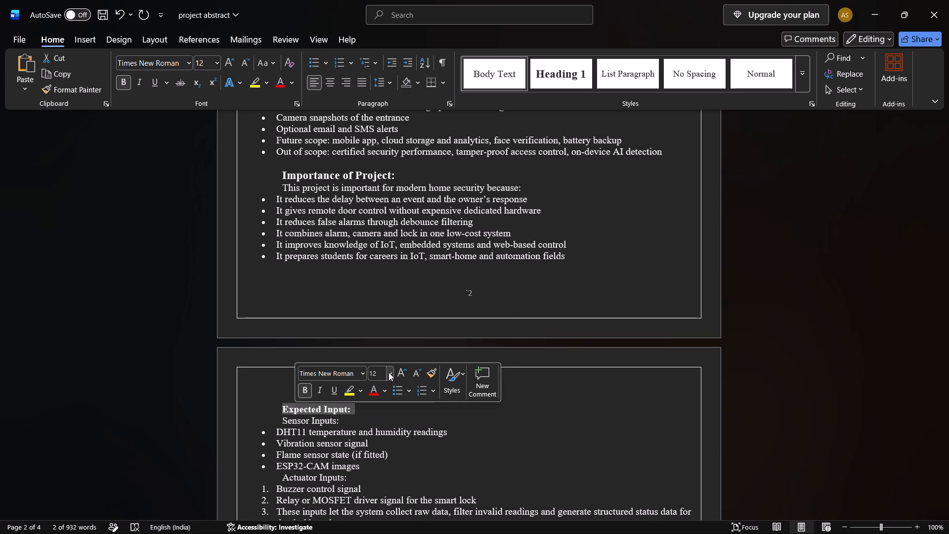
click(388, 372)
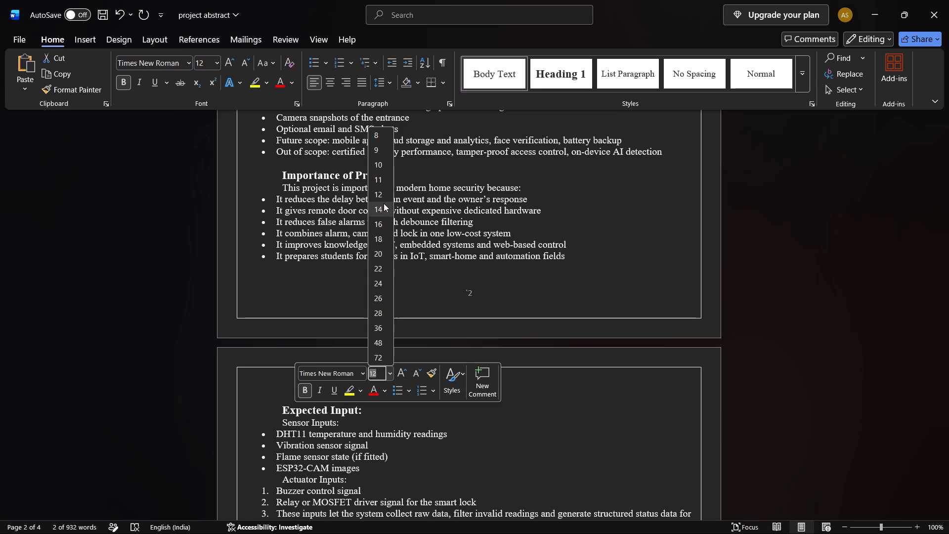
click(384, 203)
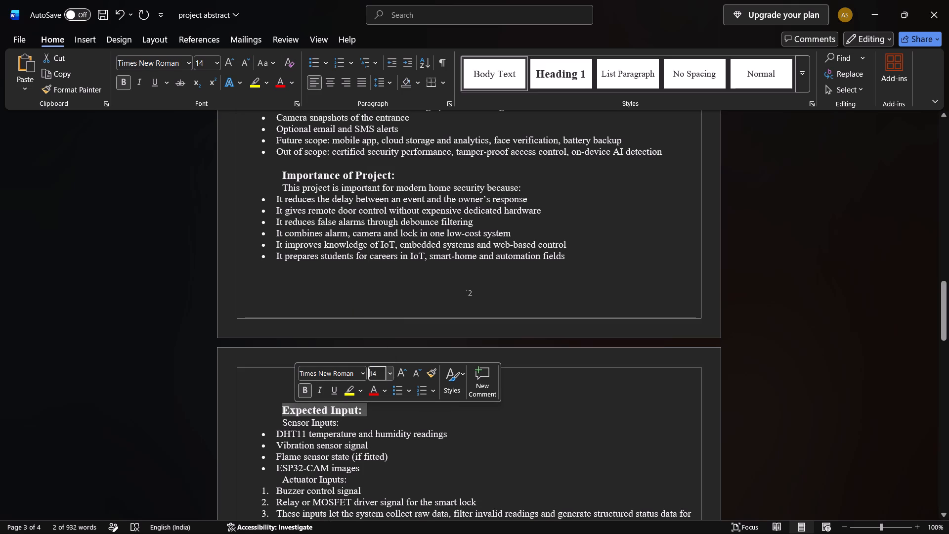
Insert a blank unbulleted line above the "Actuator Inputs:" line and set that line to font size 14.
click(366, 472)
key(Return)
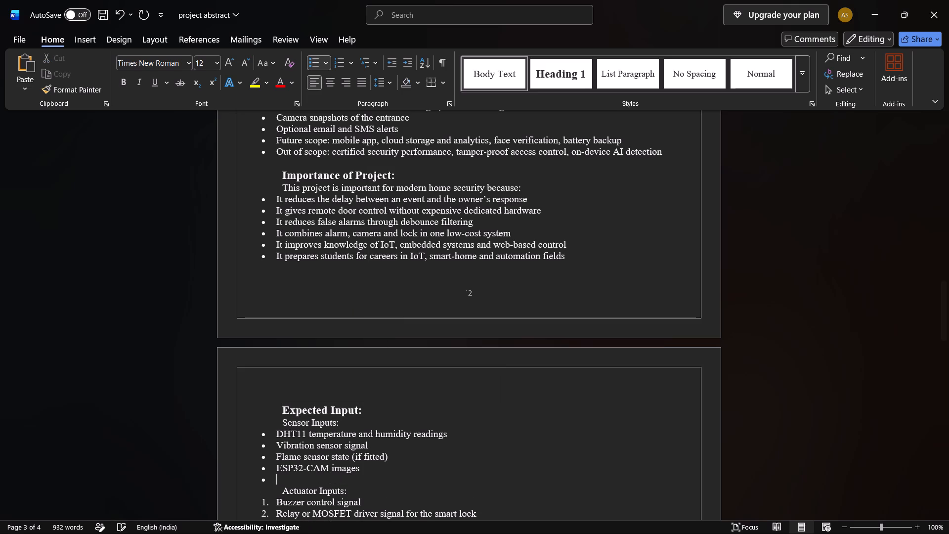
key(Return)
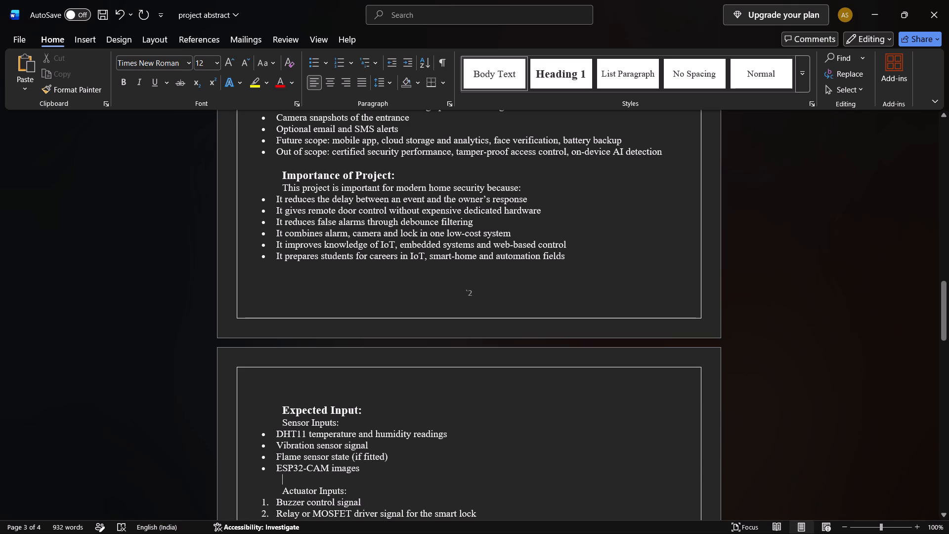
drag(348, 488, 302, 486)
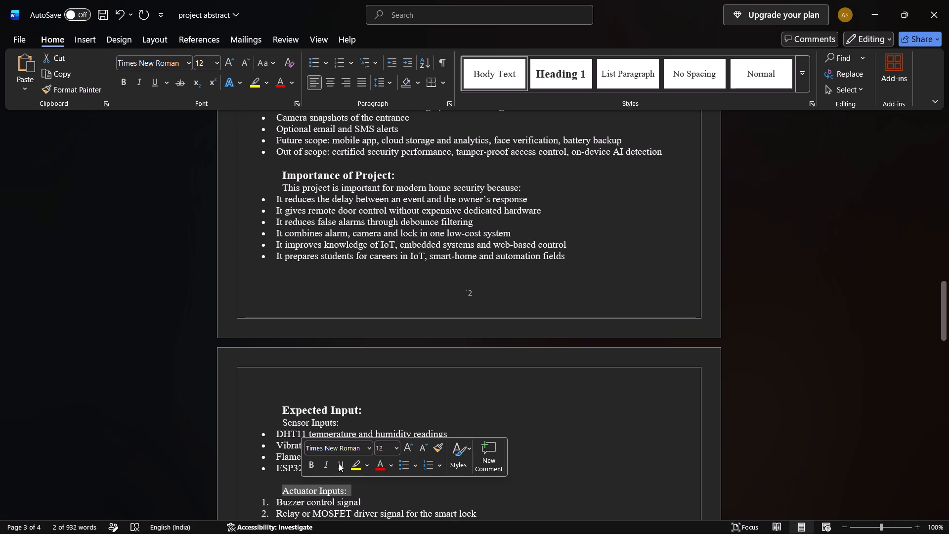
click(389, 446)
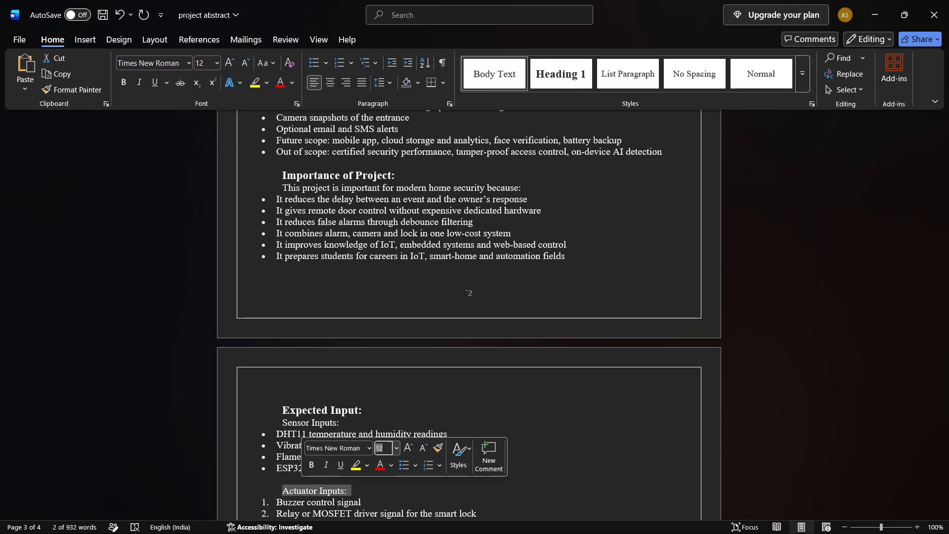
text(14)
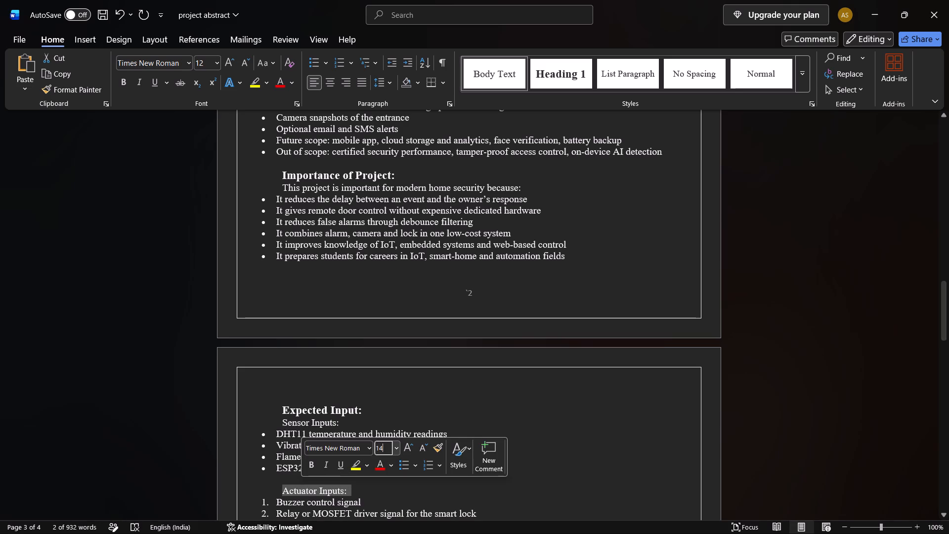
click(387, 505)
Insert a blank unnumbered line above "User-defined Inputs:" and set that heading to font size 14.
scroll(387, 505, down, 2)
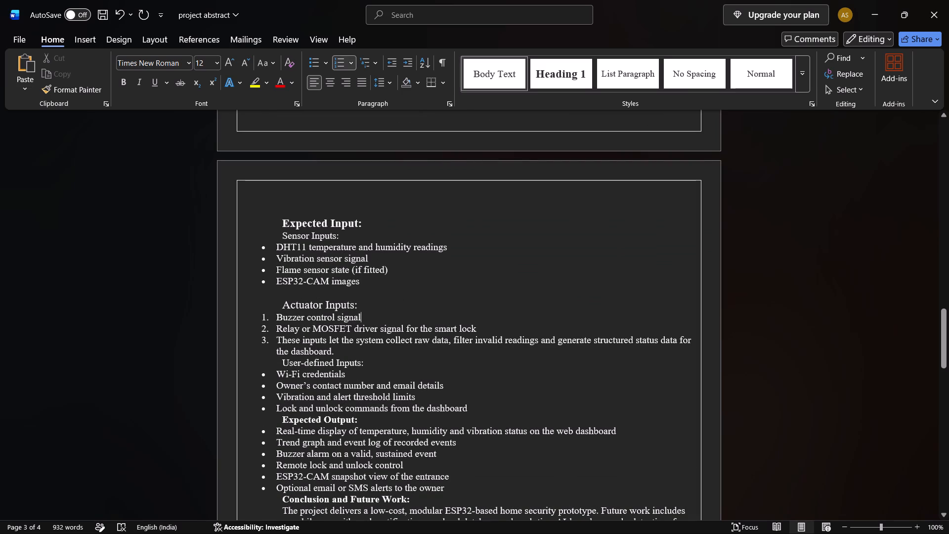
click(354, 350)
key(Return)
key(BackSpace)
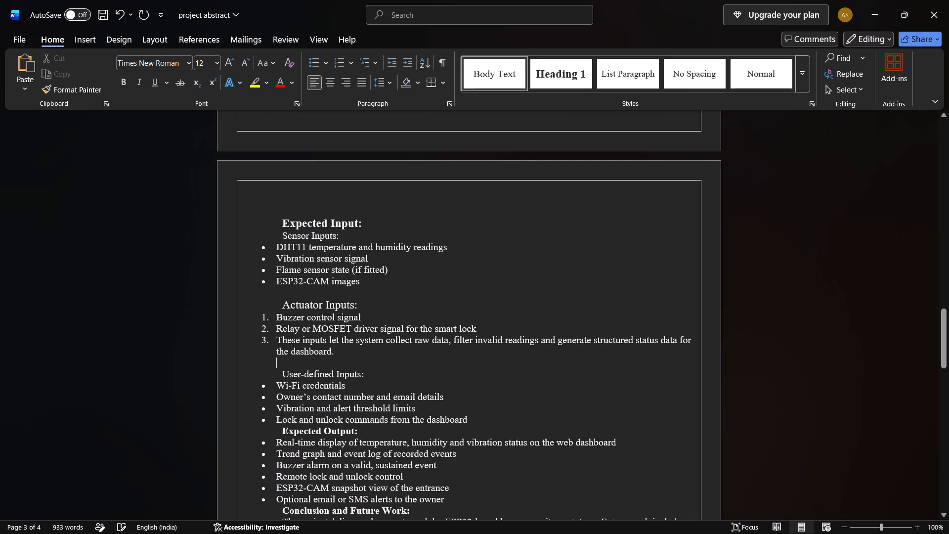
drag(365, 374, 334, 372)
drag(334, 372, 290, 373)
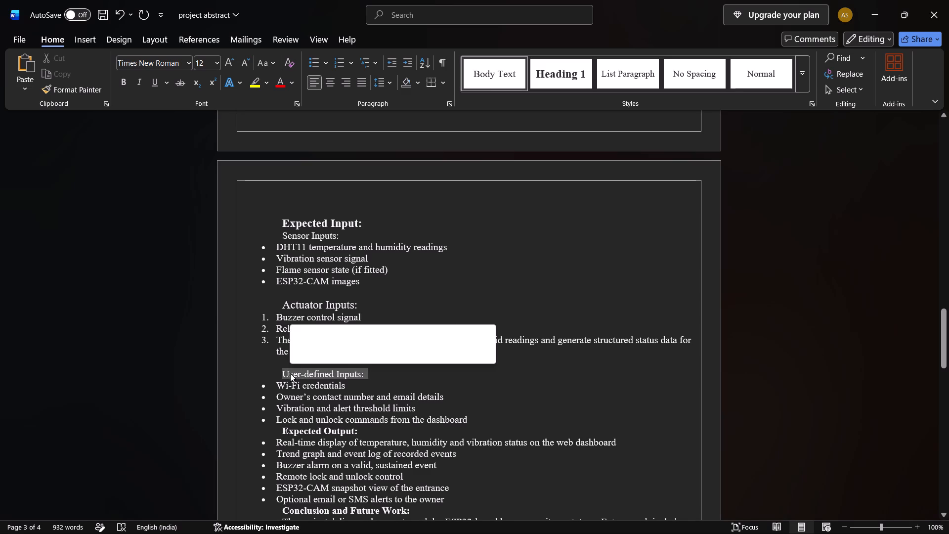
click(376, 337)
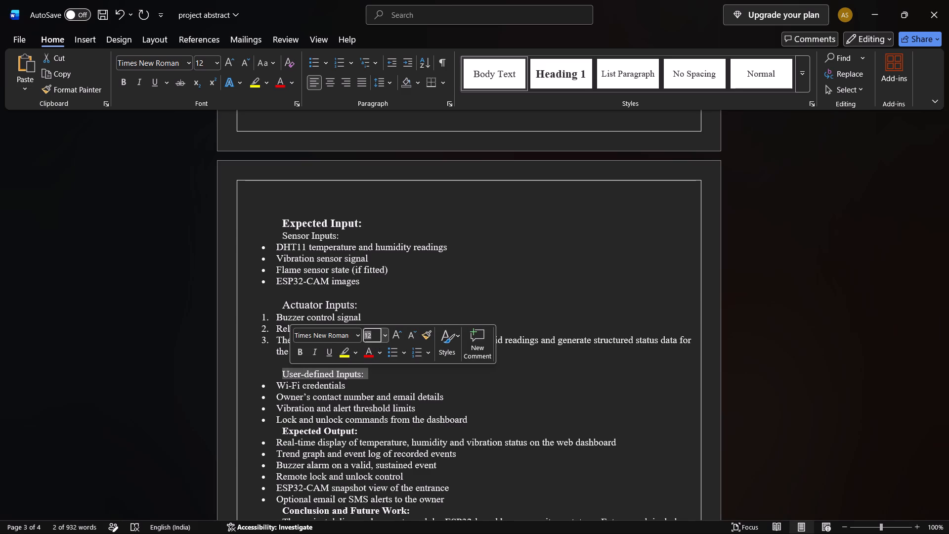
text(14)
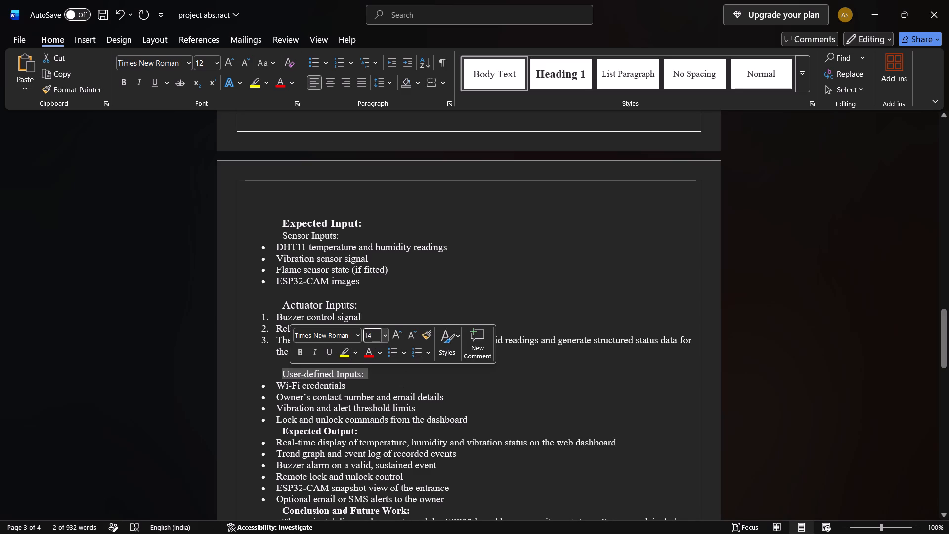
Set the "Expected Output:" heading to font size 14 and insert an empty bulleted line above it.
drag(363, 432, 297, 434)
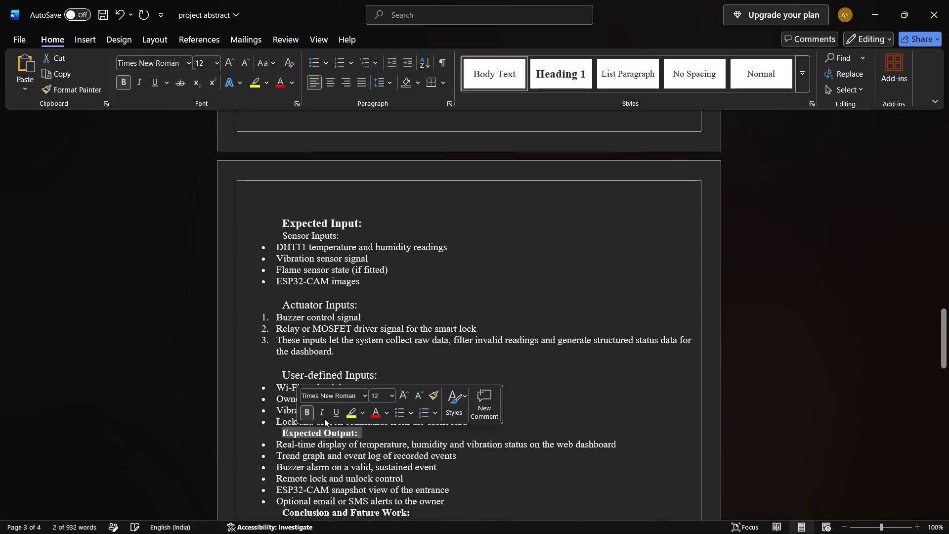
click(379, 398)
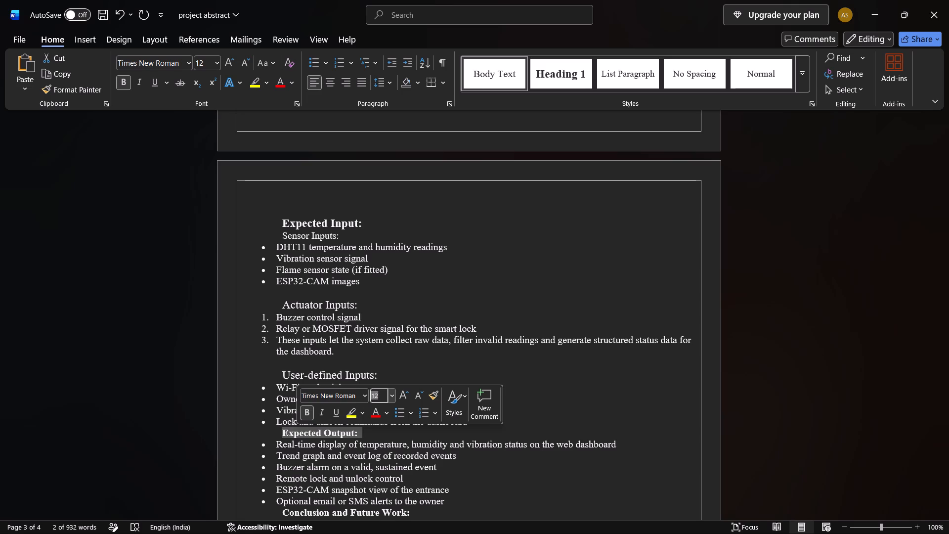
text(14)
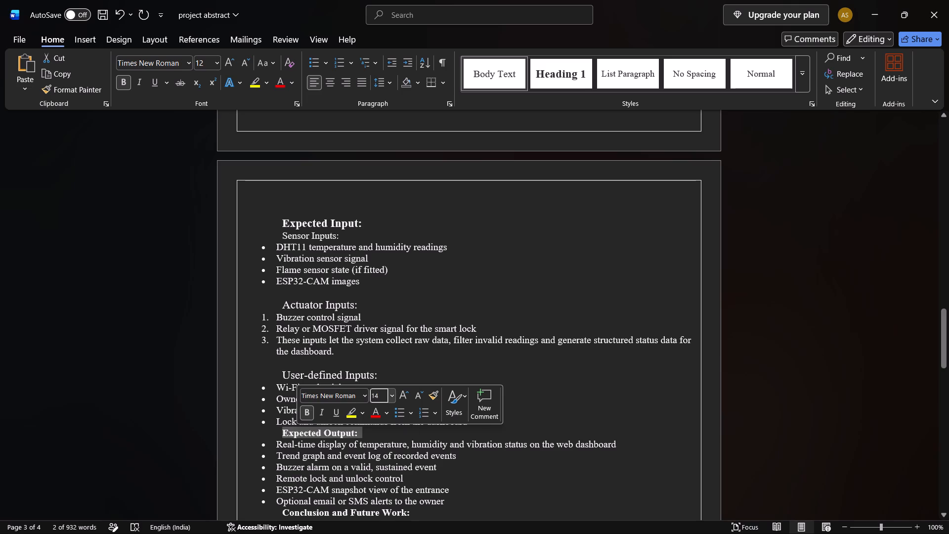
click(398, 440)
click(472, 425)
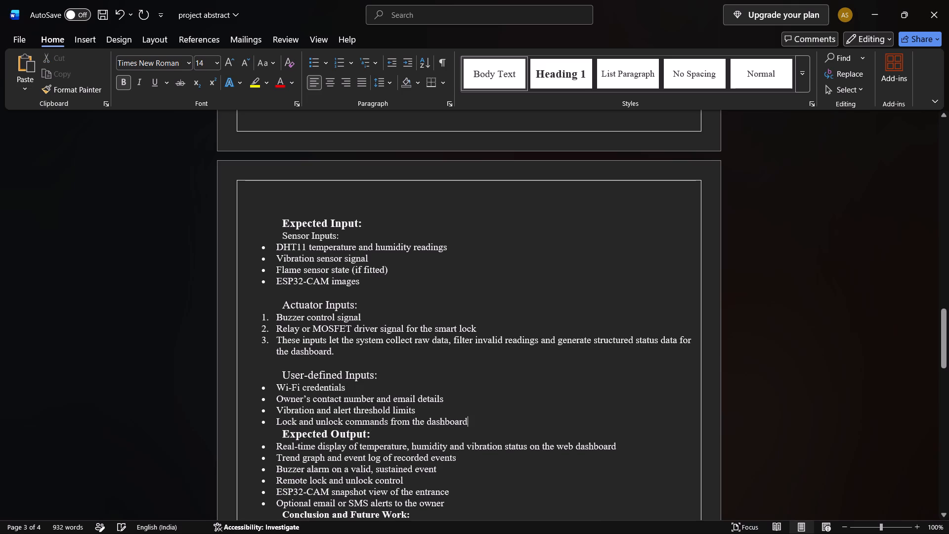
key(Return)
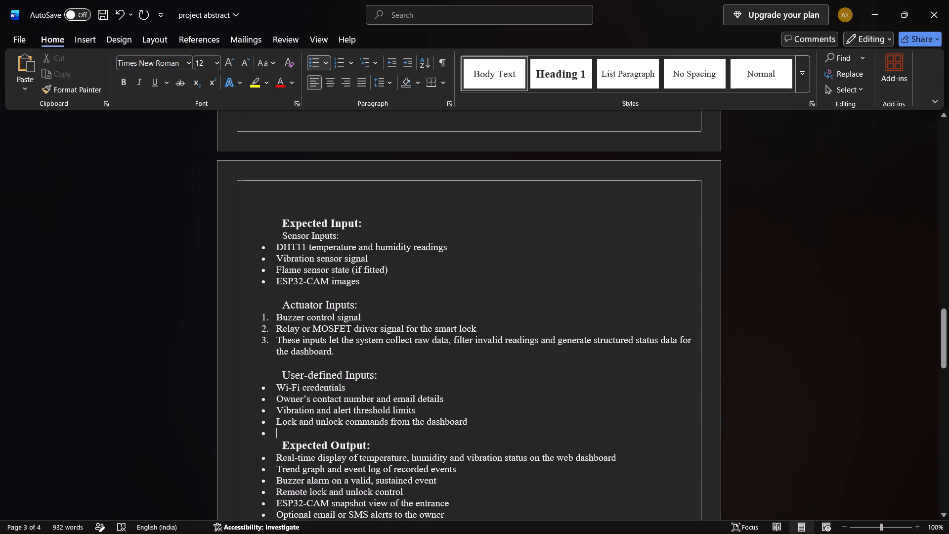
Make the "User-defined Inputs:" heading bold.
drag(384, 374, 321, 367)
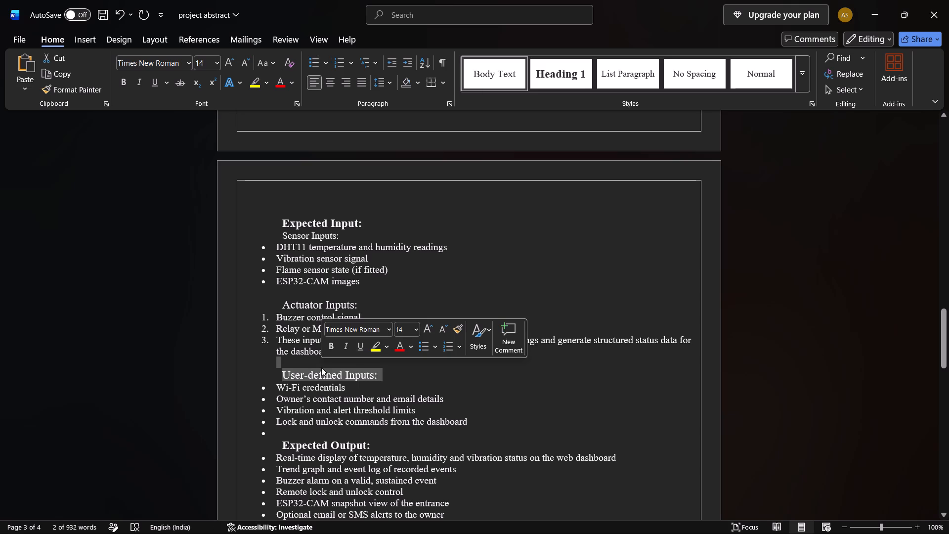
click(331, 348)
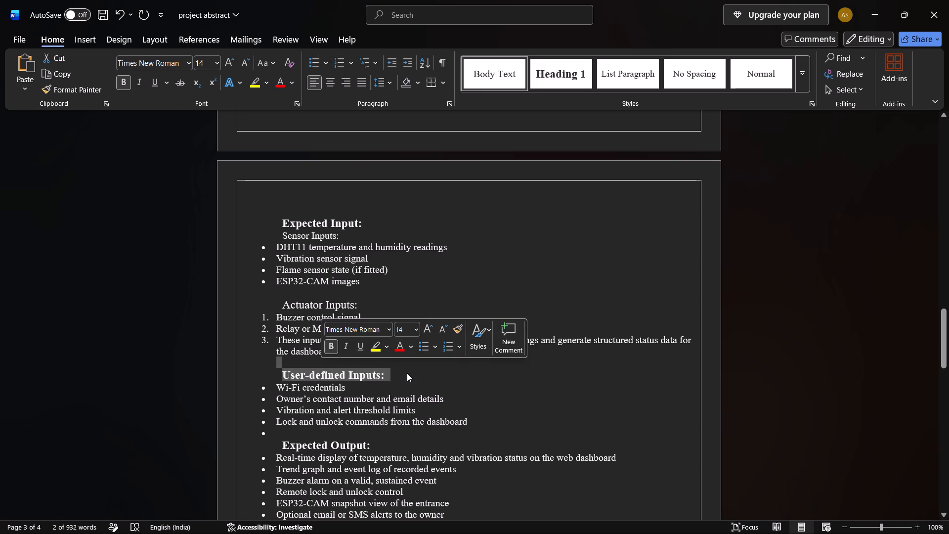
click(407, 373)
Set the "Conclusion and Future Work:" heading to font size 14 and insert a blank unbulleted line above it.
scroll(407, 373, down, 2)
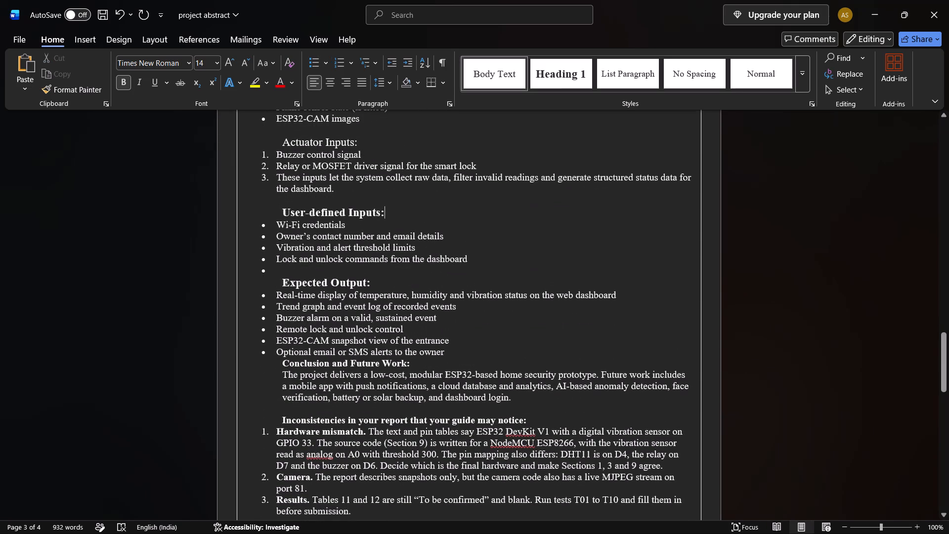
drag(413, 363, 300, 361)
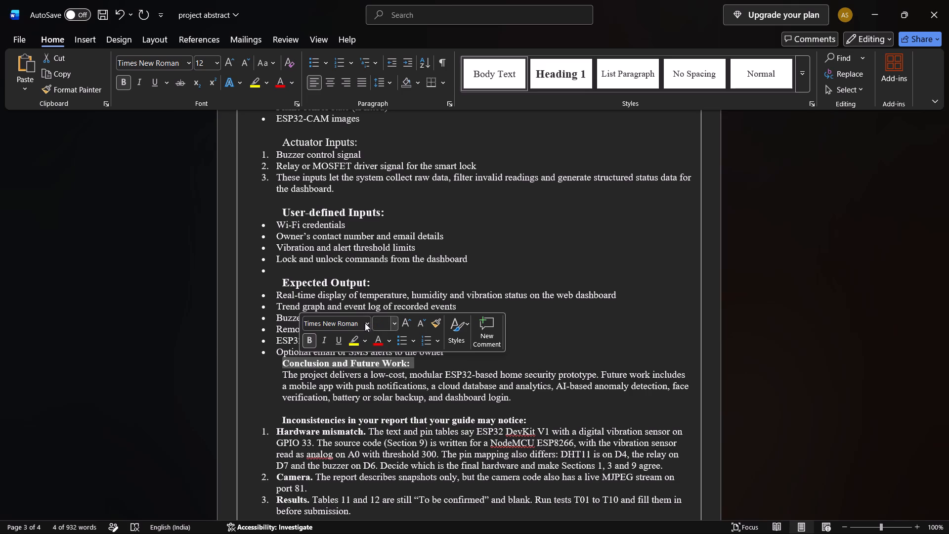
click(396, 320)
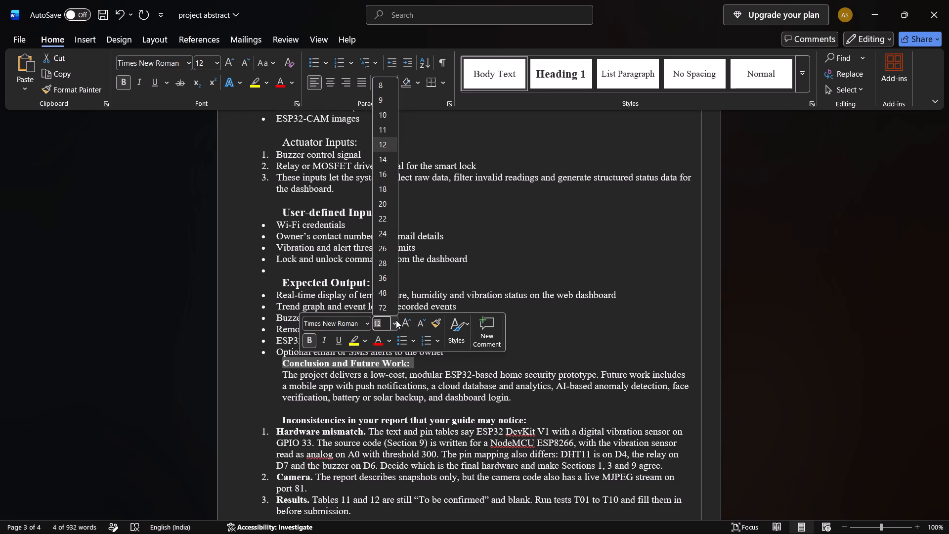
click(388, 157)
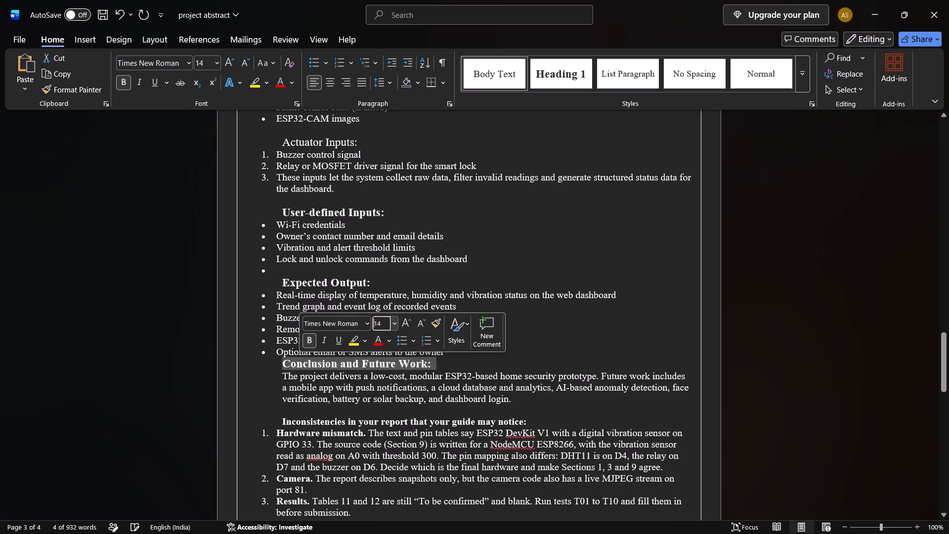
click(443, 367)
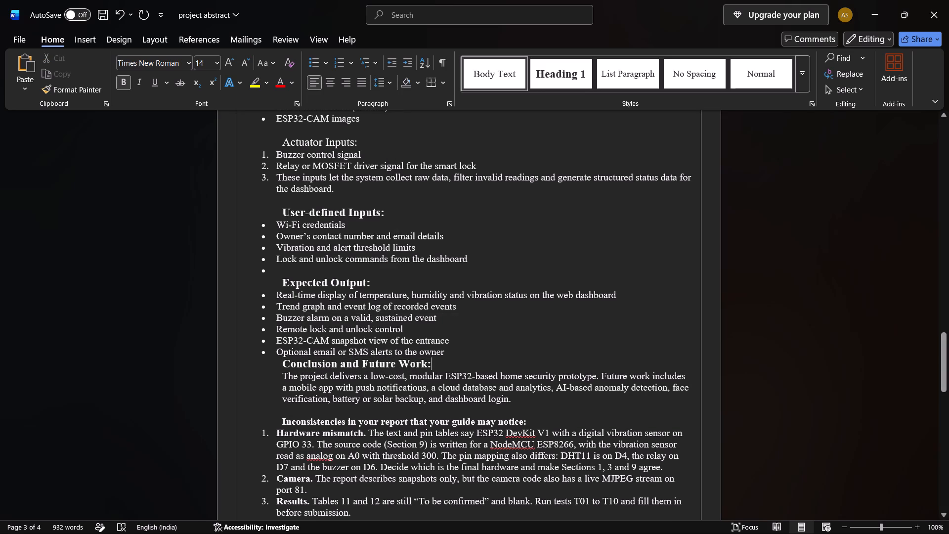
click(448, 350)
key(Return)
key(Return)
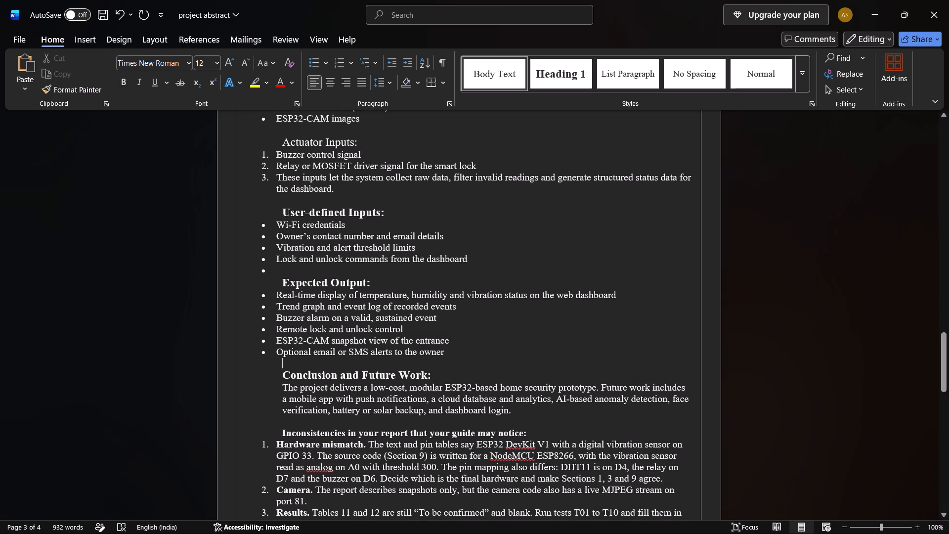
Set the "Inconsistencies in your report that your guide may notice:" heading to font size 14.
scroll(463, 372, down, 1)
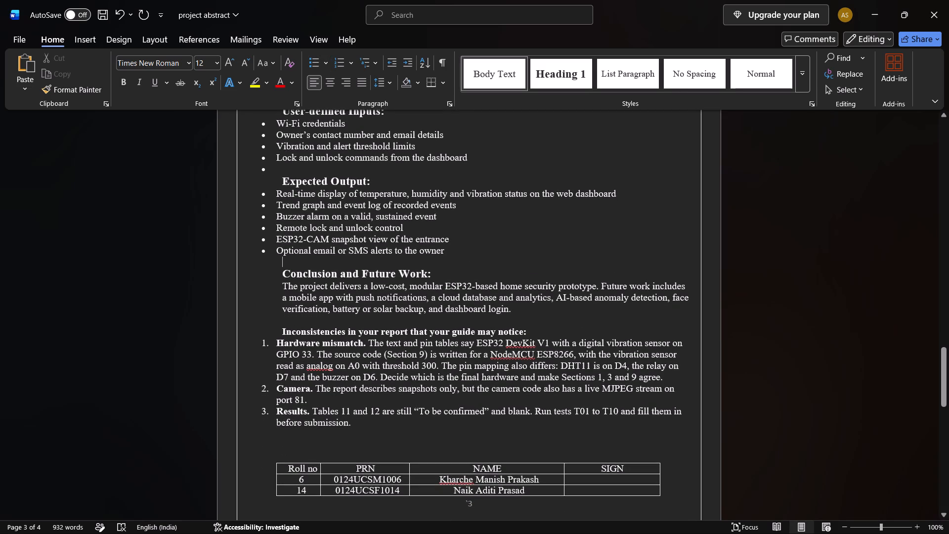
drag(531, 330, 302, 332)
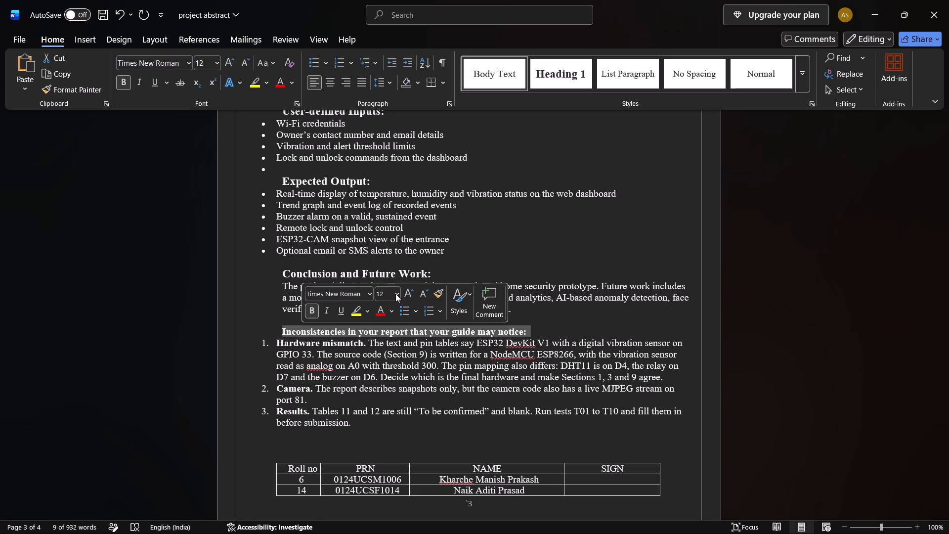
click(395, 294)
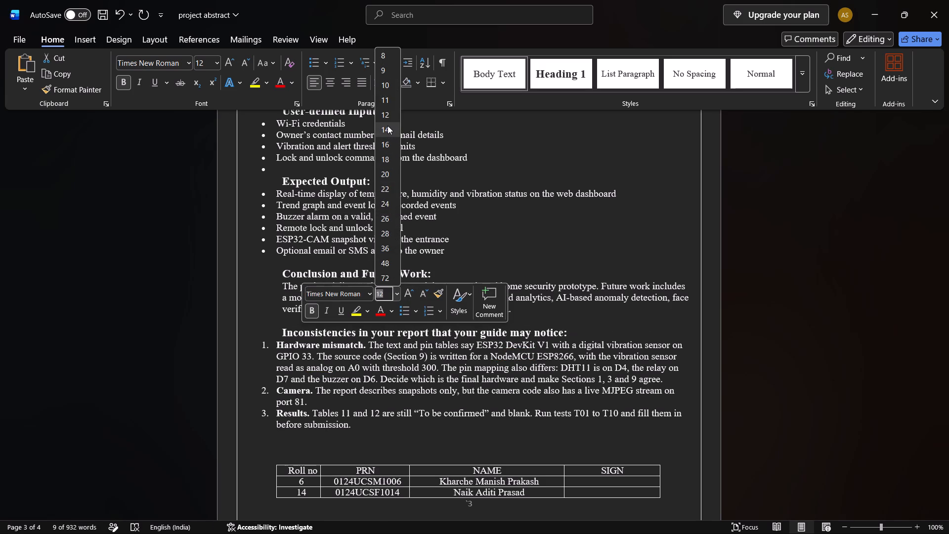
click(388, 126)
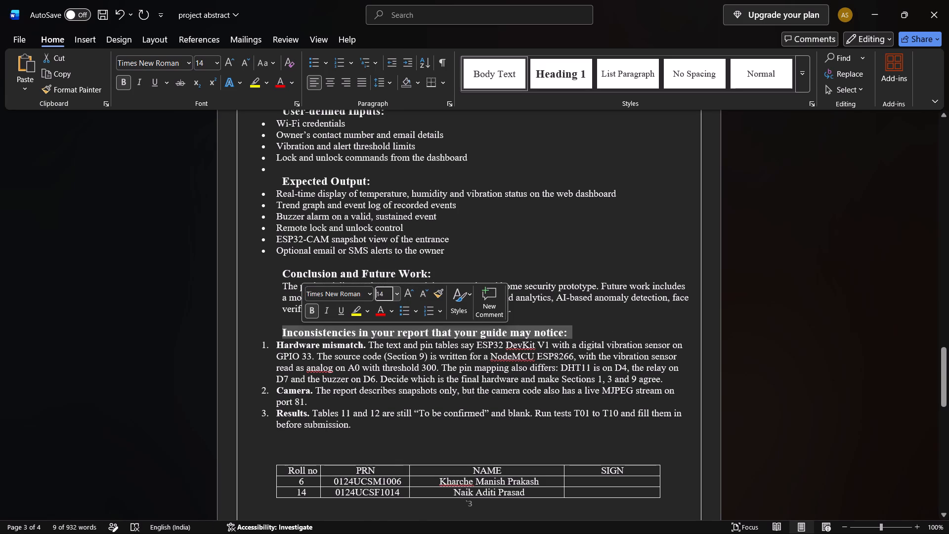
click(375, 432)
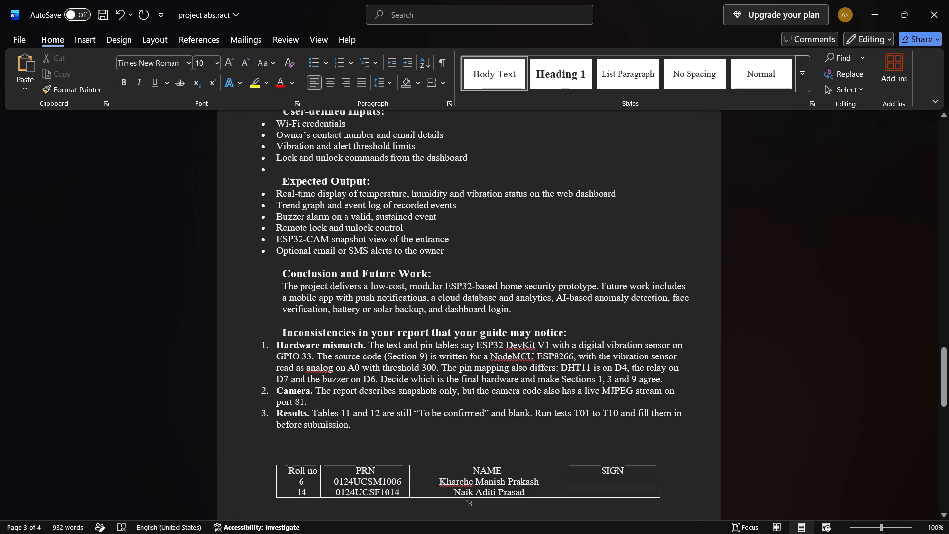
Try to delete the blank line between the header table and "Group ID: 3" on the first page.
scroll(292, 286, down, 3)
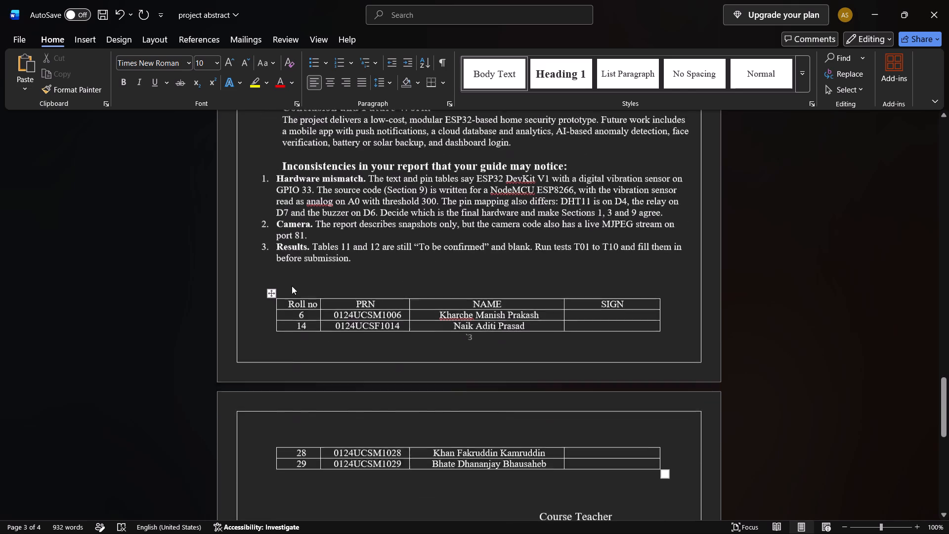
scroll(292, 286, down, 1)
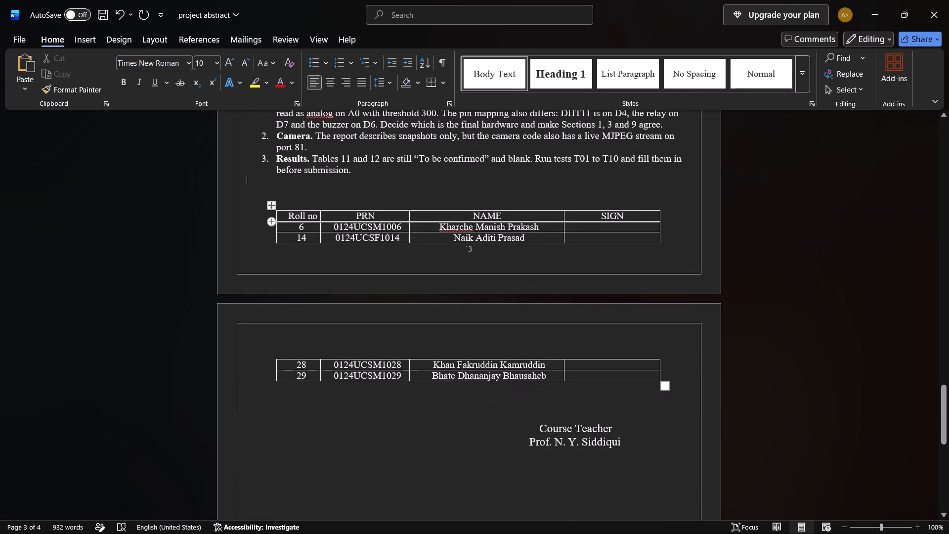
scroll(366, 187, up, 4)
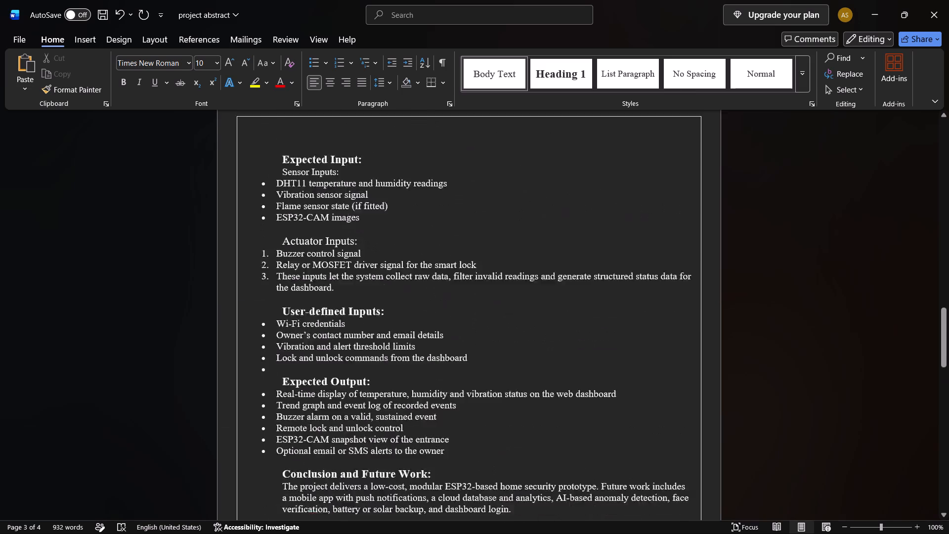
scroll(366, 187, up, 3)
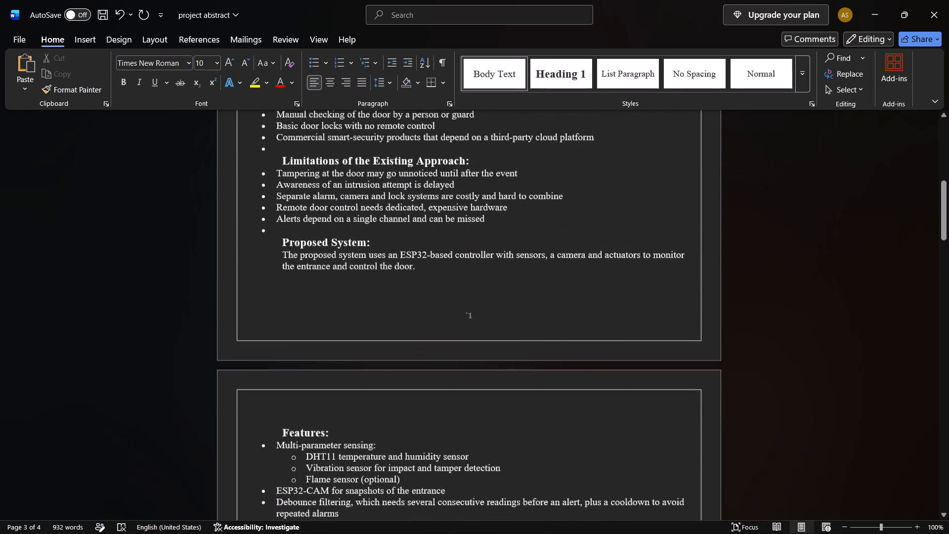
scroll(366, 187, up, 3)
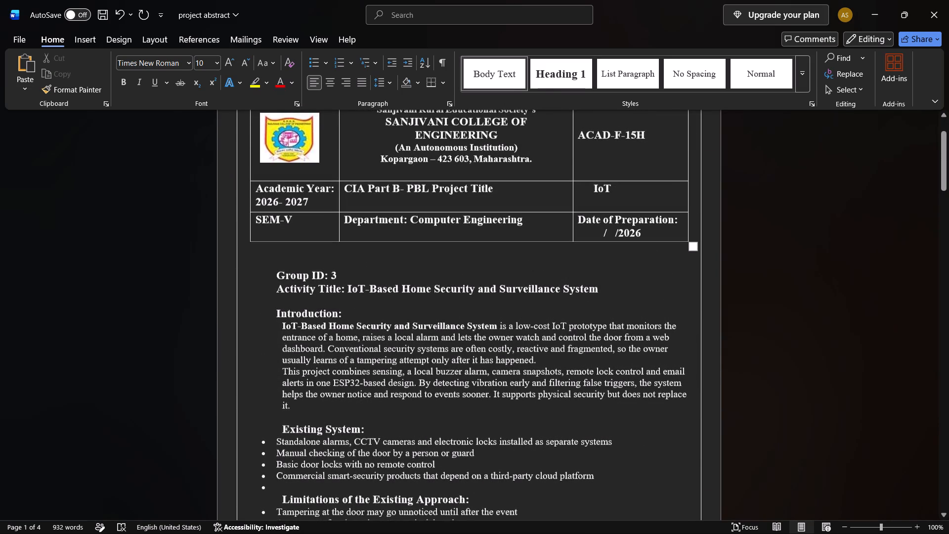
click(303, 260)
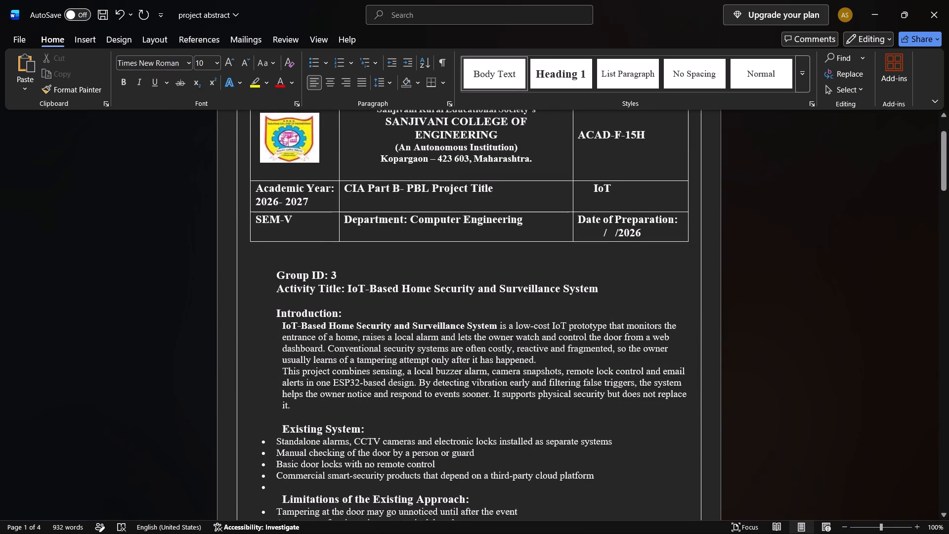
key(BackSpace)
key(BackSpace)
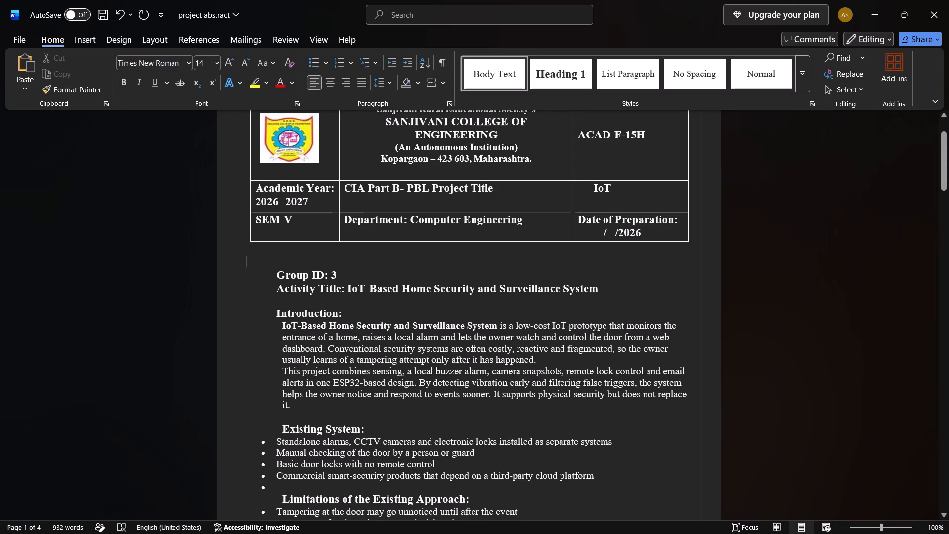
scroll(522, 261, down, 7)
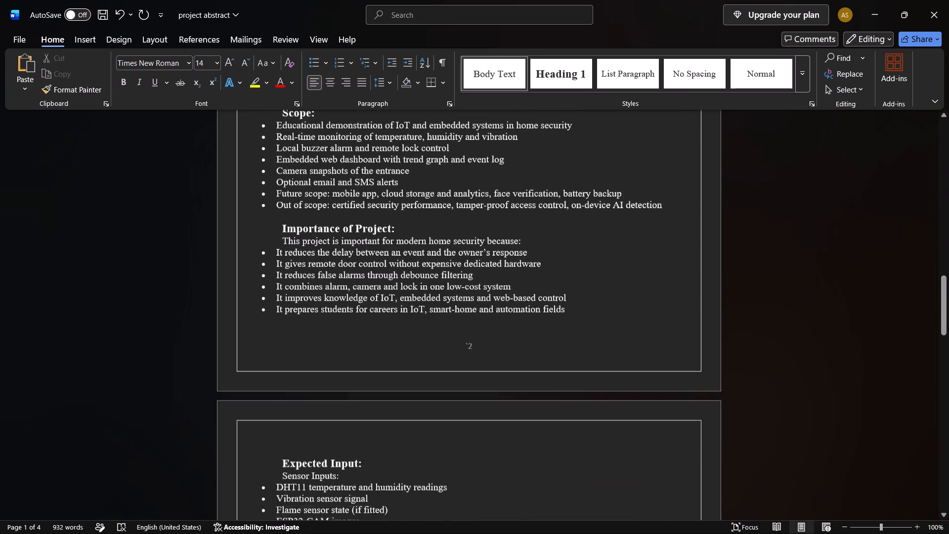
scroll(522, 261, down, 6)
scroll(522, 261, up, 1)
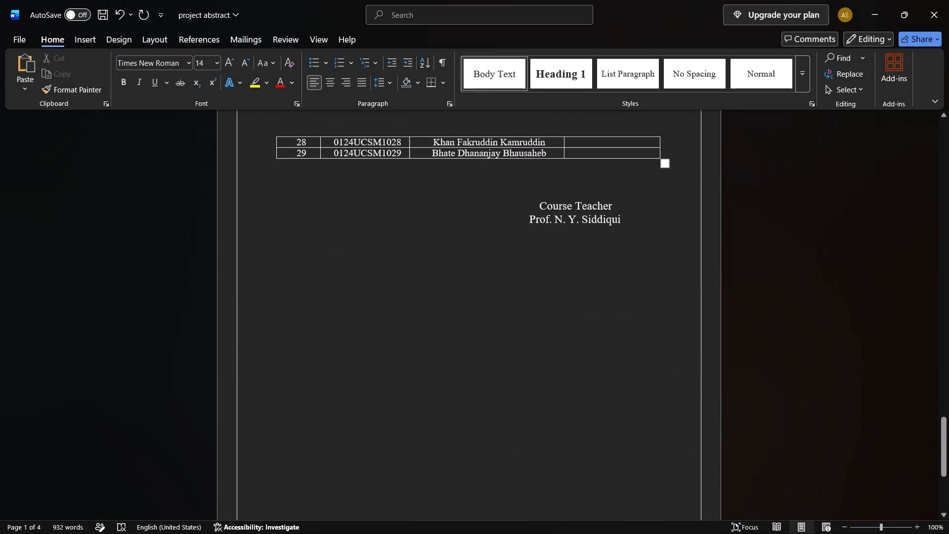
Insert three blank lines above the student table so that the whole table moves onto the next page.
scroll(522, 261, up, 2)
click(309, 246)
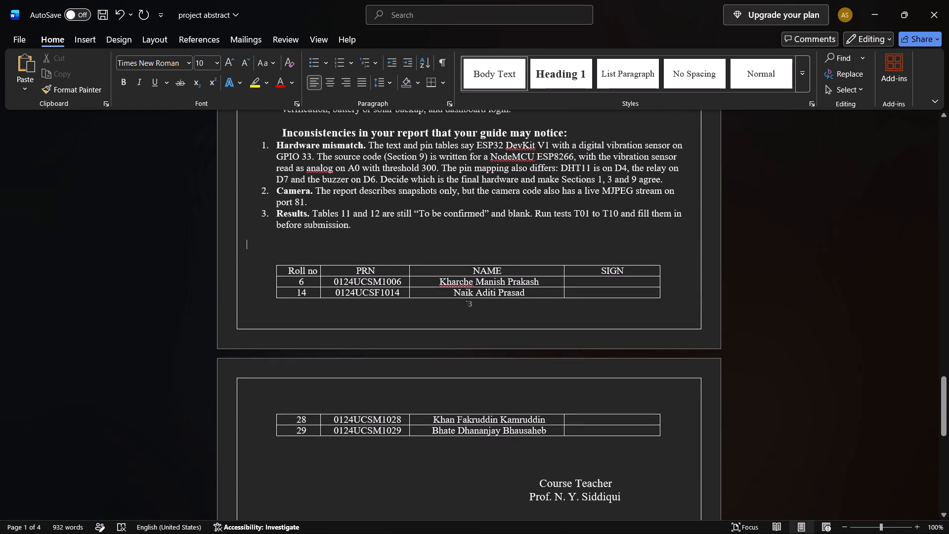
key(Return)
key(Return)
key(Return)
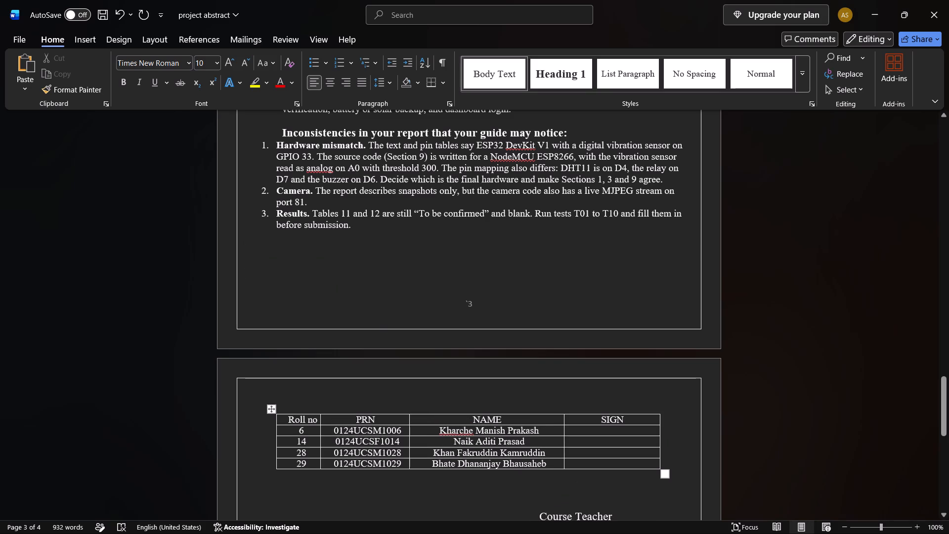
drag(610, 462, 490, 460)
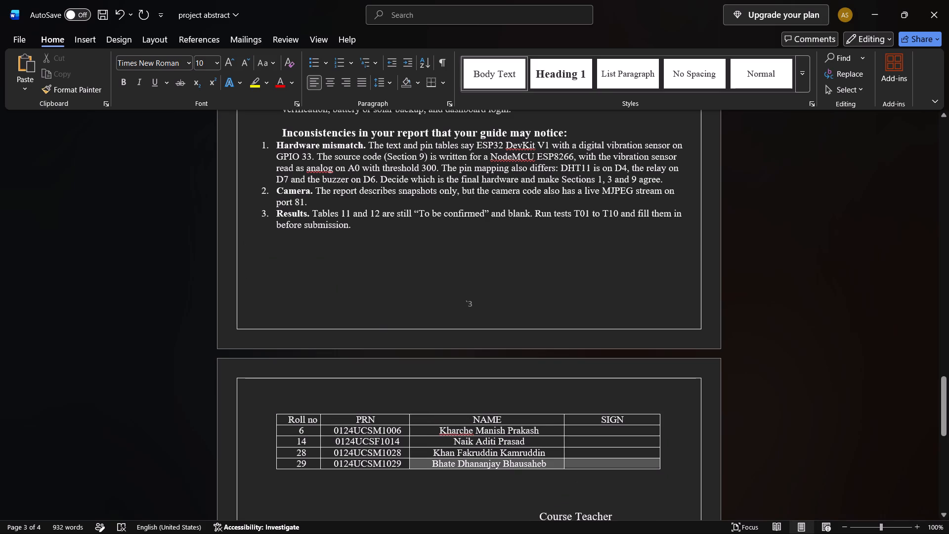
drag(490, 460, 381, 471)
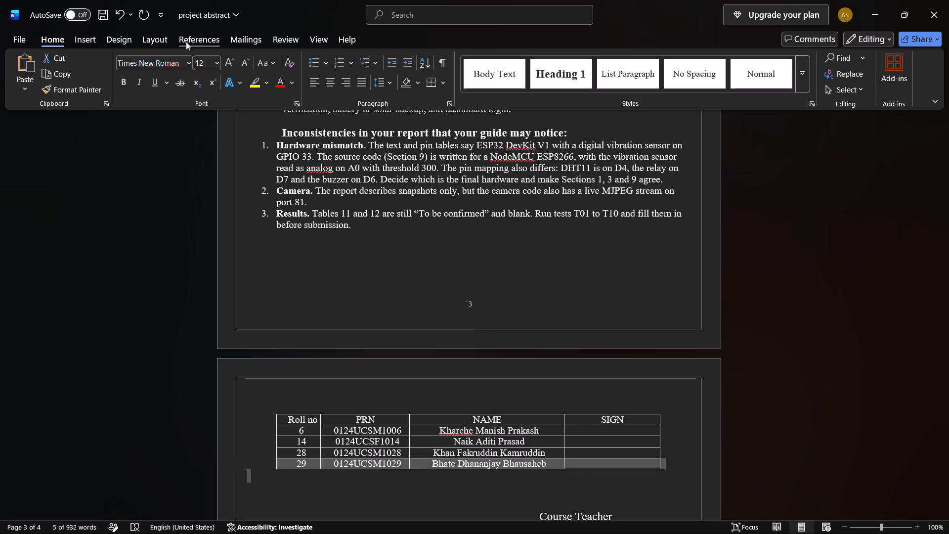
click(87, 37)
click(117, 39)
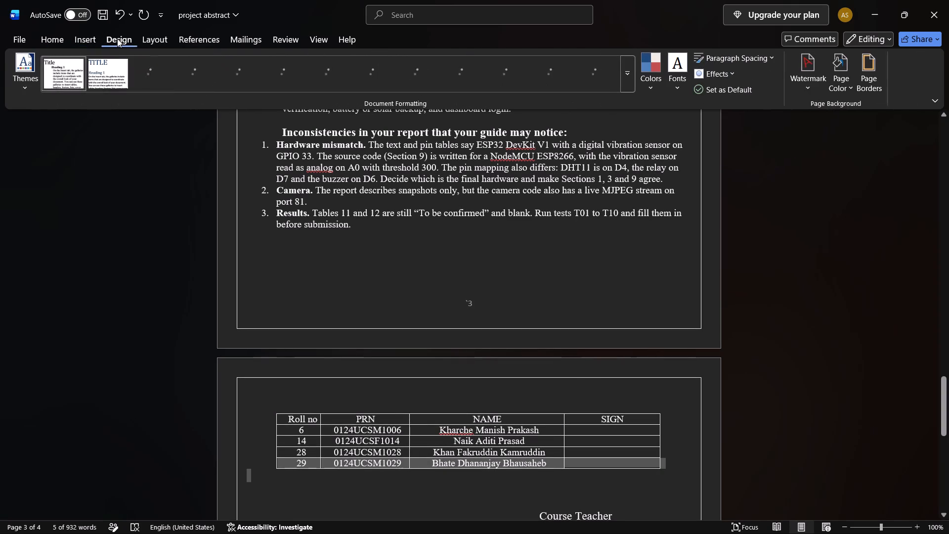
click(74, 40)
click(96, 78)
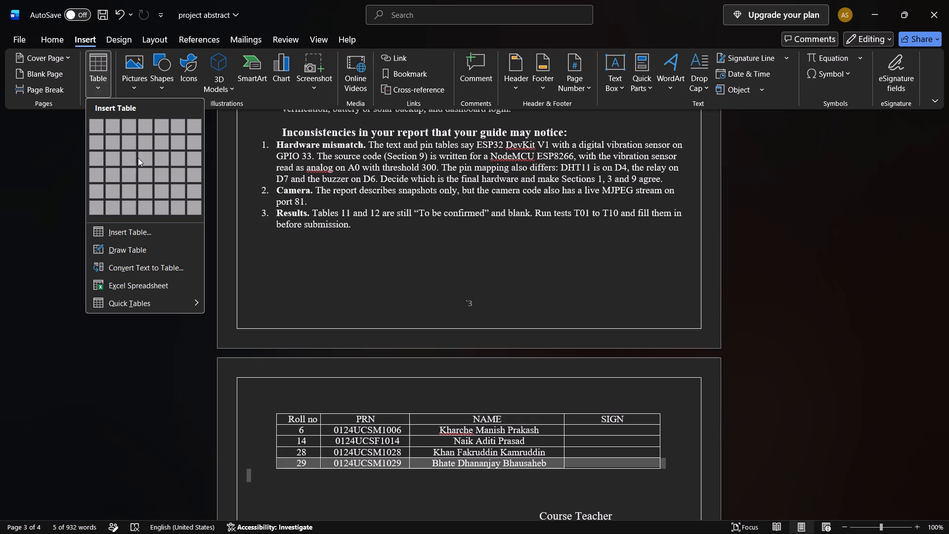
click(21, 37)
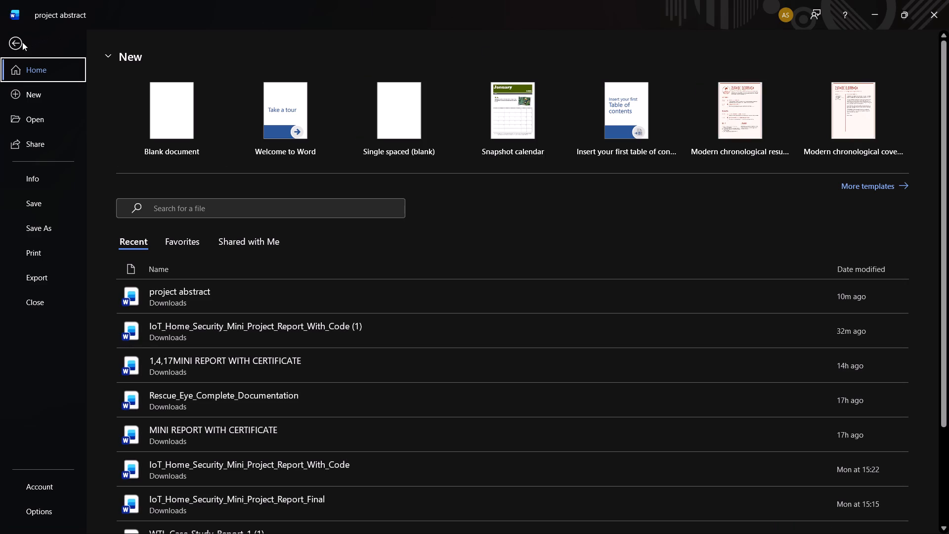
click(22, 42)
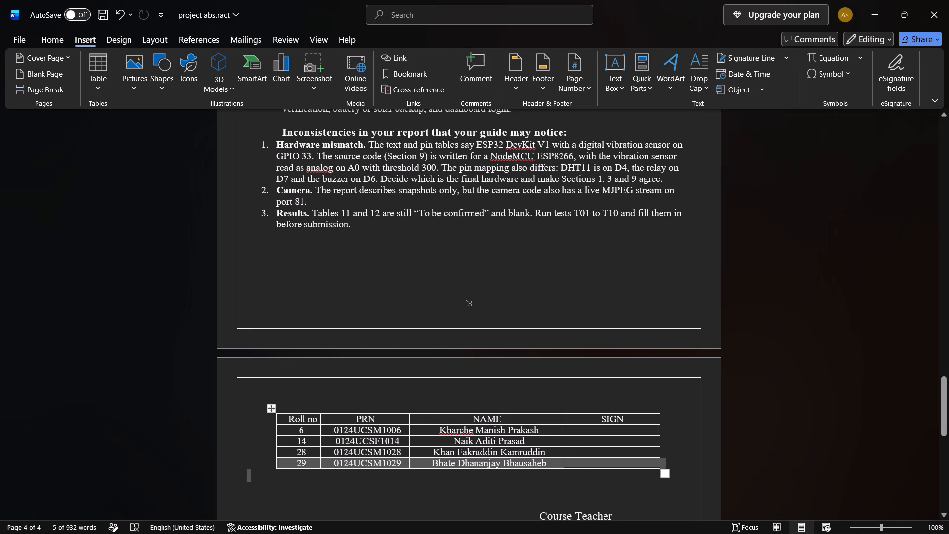
Delete the last row of the student table, the one with roll number 29.
click(601, 460)
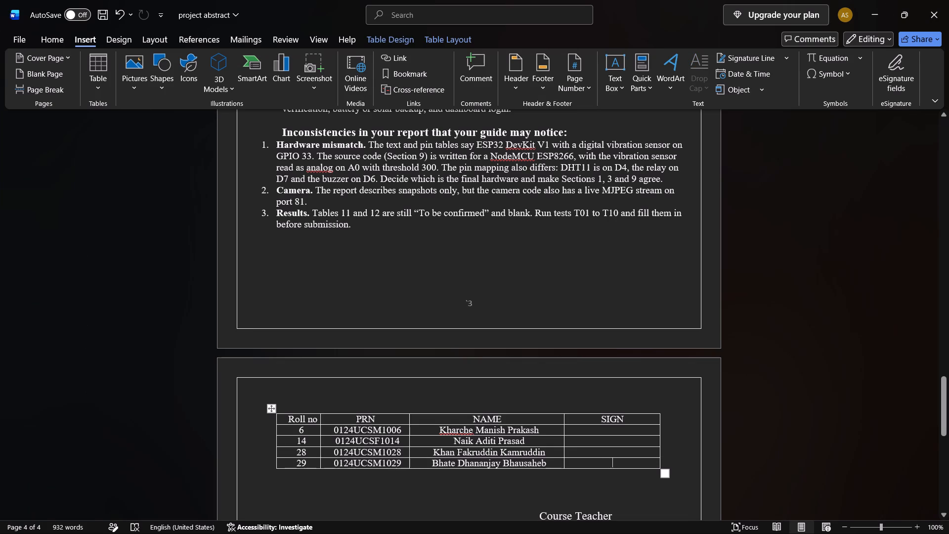
drag(667, 463, 565, 462)
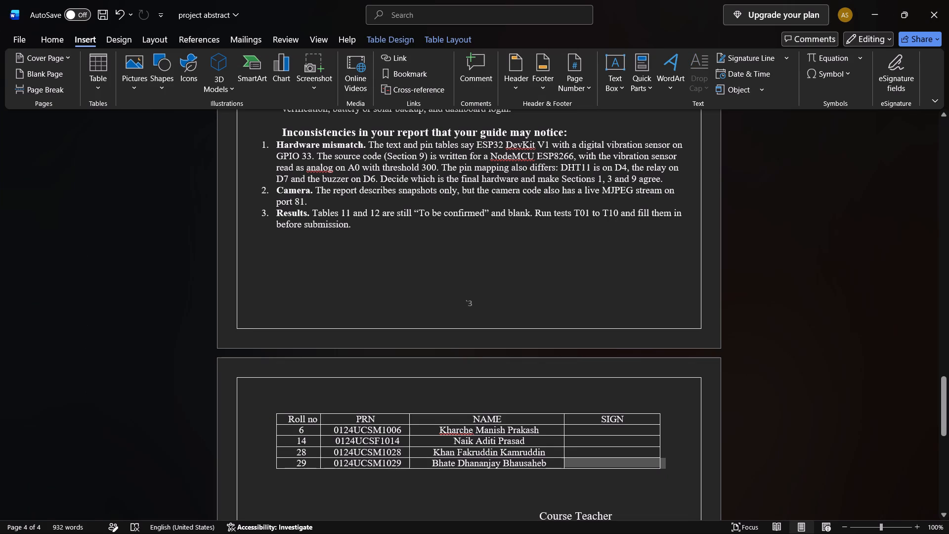
drag(565, 462, 323, 462)
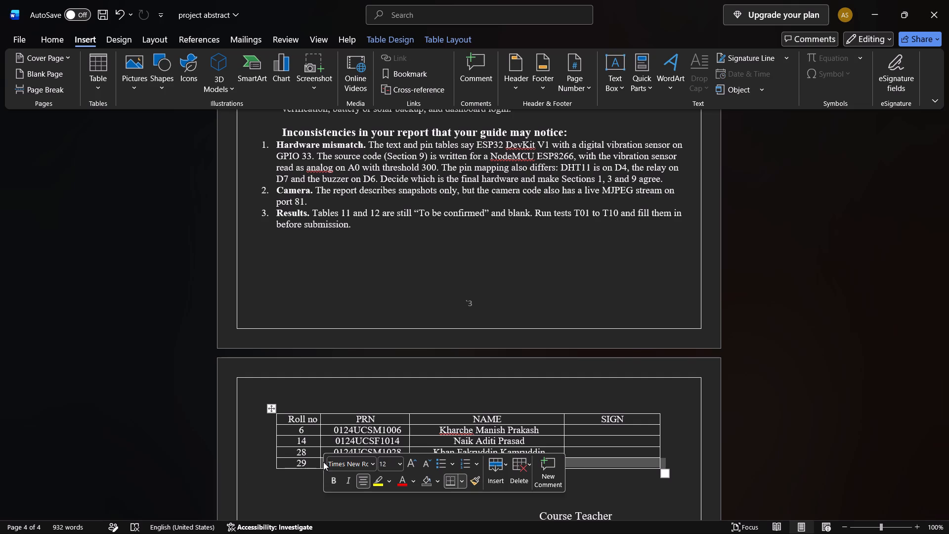
click(521, 462)
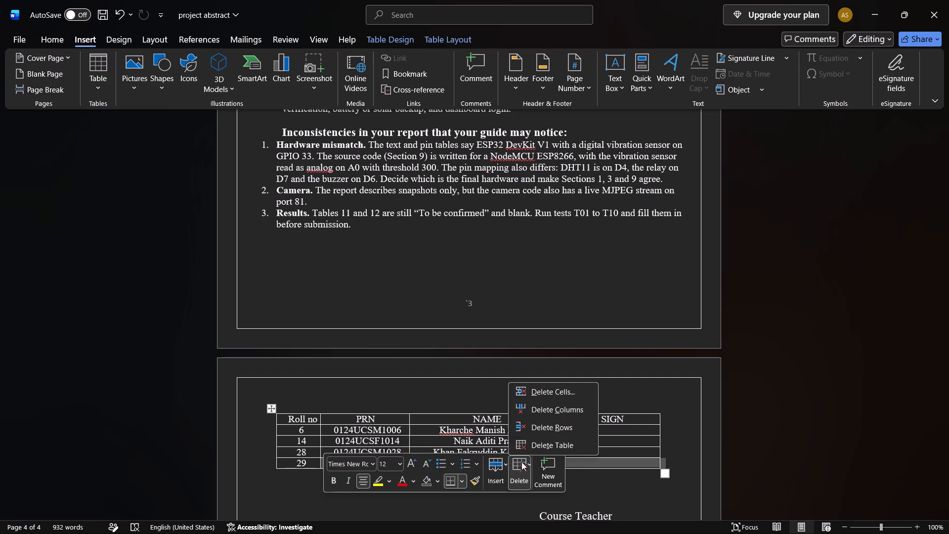
click(543, 427)
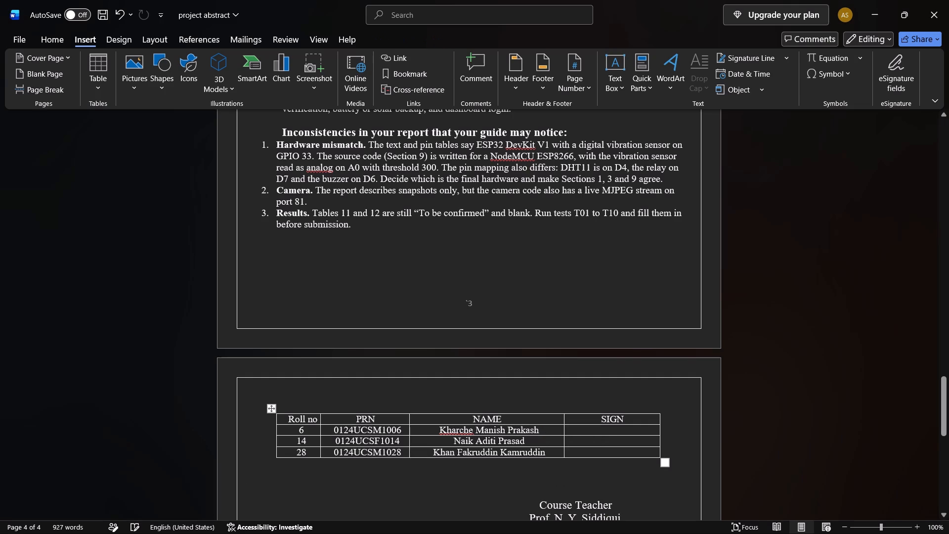
Clear the student name in the row with roll number 28.
click(551, 453)
key(BackSpace)
key(BackSpace)
key(BackSpace)
key(BackSpace)
key(BackSpace)
key(BackSpace)
key(BackSpace)
key(BackSpace)
key(BackSpace)
key(BackSpace)
key(BackSpace)
key(BackSpace)
key(BackSpace)
key(BackSpace)
key(BackSpace)
key(BackSpace)
key(BackSpace)
key(BackSpace)
key(BackSpace)
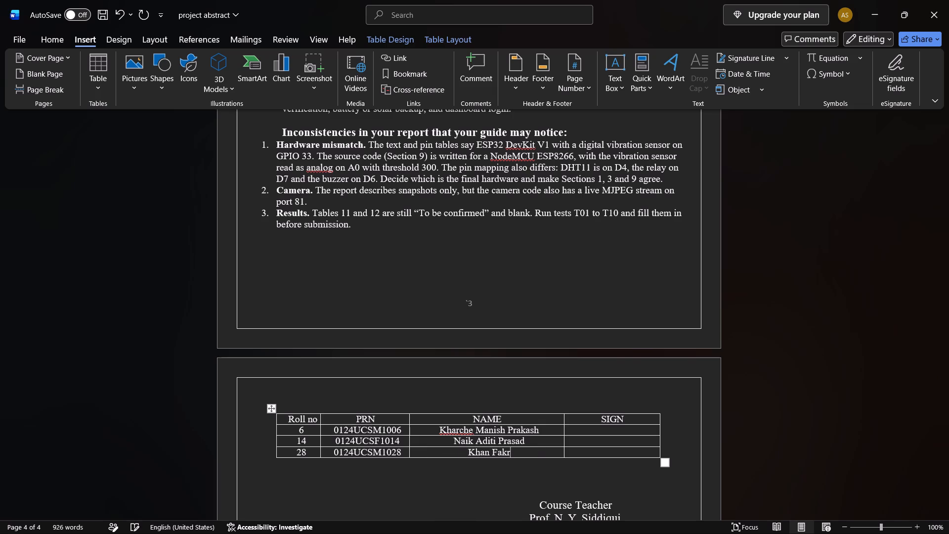
key(BackSpace)
key(BackSpace)
key(BackSpace)
key(BackSpace)
key(BackSpace)
Clear the student name in the row with roll number 14.
key(Up)
key(Right)
key(Right)
key(Right)
key(Right)
key(Right)
key(Right)
key(Right)
key(Right)
key(Right)
key(BackSpace)
key(BackSpace)
key(BackSpace)
key(BackSpace)
key(BackSpace)
key(BackSpace)
key(BackSpace)
key(BackSpace)
key(BackSpace)
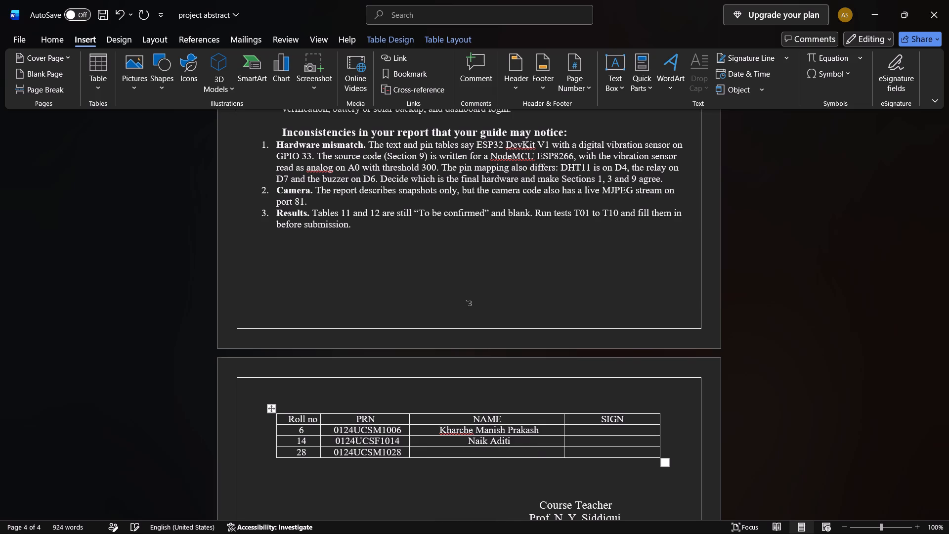
key(BackSpace)
key(BackSpace)
key(BackSpace)
key(BackSpace)
key(BackSpace)
key(BackSpace)
key(BackSpace)
key(BackSpace)
Replace the student name in the row with roll number 6 with the first group member's full name.
key(Up)
key(Right)
key(Right)
key(Right)
key(Right)
key(Right)
key(Right)
key(Right)
key(Right)
key(Right)
key(Right)
key(Right)
key(Right)
key(Right)
key(Left)
key(BackSpace)
key(BackSpace)
key(BackSpace)
key(BackSpace)
key(BackSpace)
key(BackSpace)
key(BackSpace)
key(BackSpace)
key(BackSpace)
key(BackSpace)
key(BackSpace)
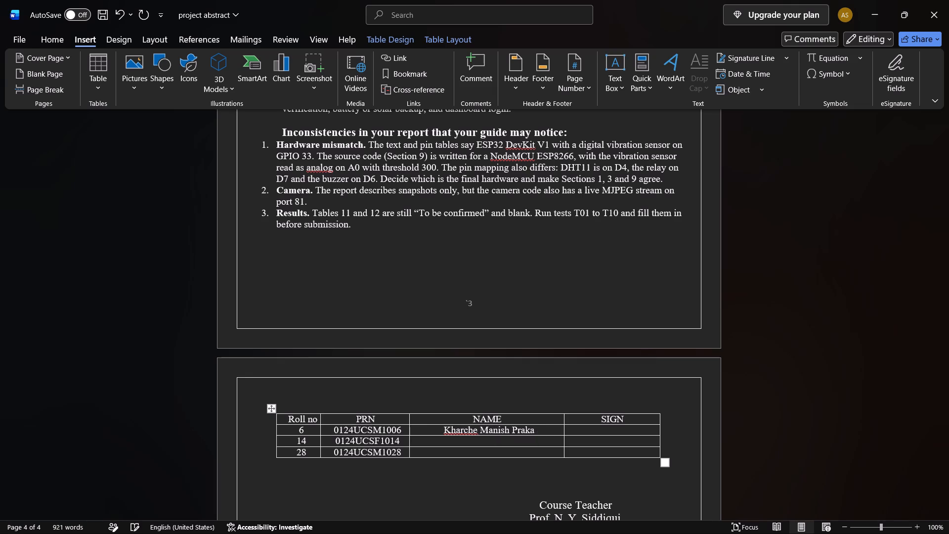
key(BackSpace)
key(BackSpace)
key(BackSpace)
key(BackSpace)
key(BackSpace)
key(BackSpace)
key(BackSpace)
key(BackSpace)
key(BackSpace)
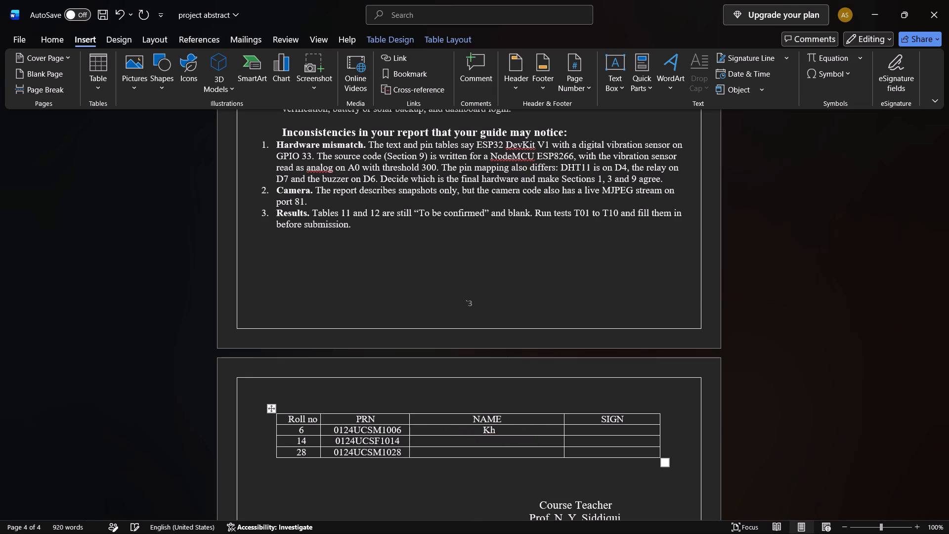
key(BackSpace)
key(BackSpace)
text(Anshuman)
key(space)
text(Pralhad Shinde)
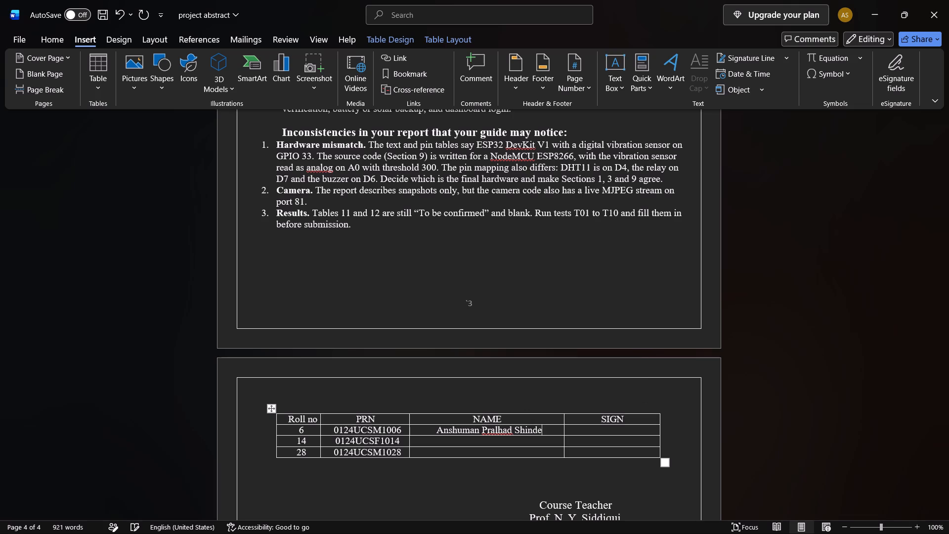
Change the PRN endings in the first two student rows to 02 and 04.
click(409, 430)
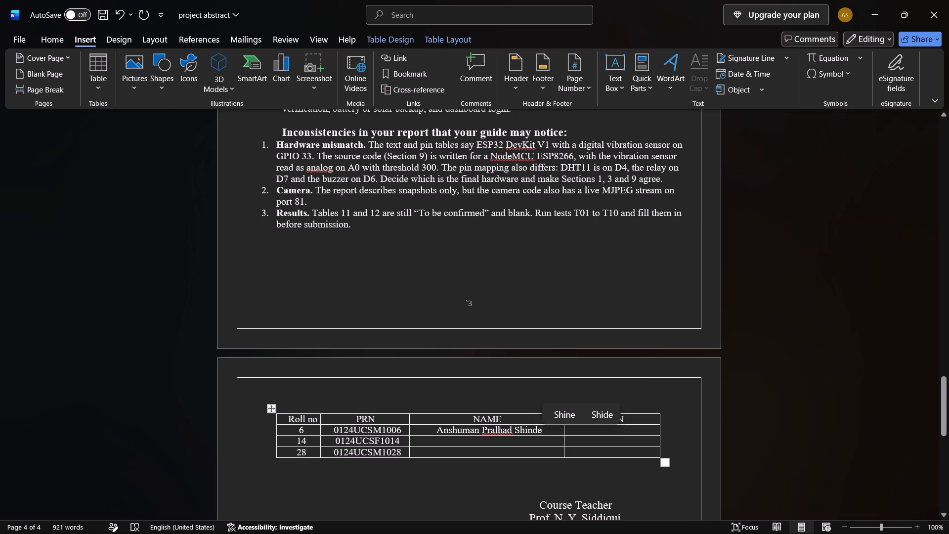
click(404, 430)
key(BackSpace)
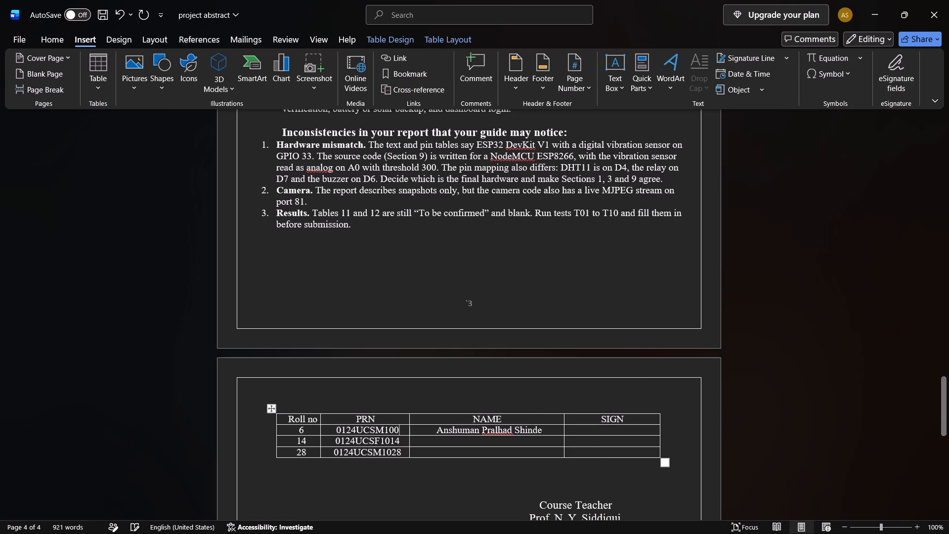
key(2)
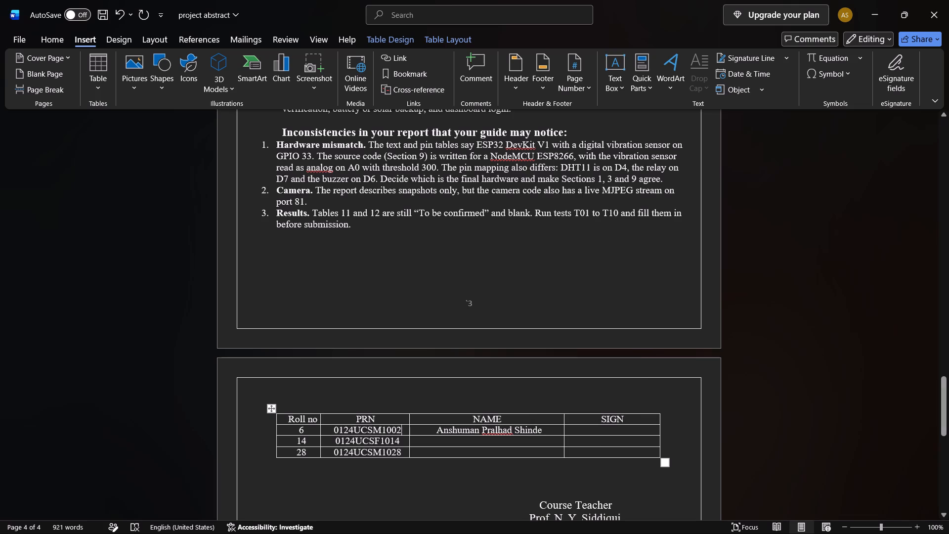
click(401, 442)
key(BackSpace)
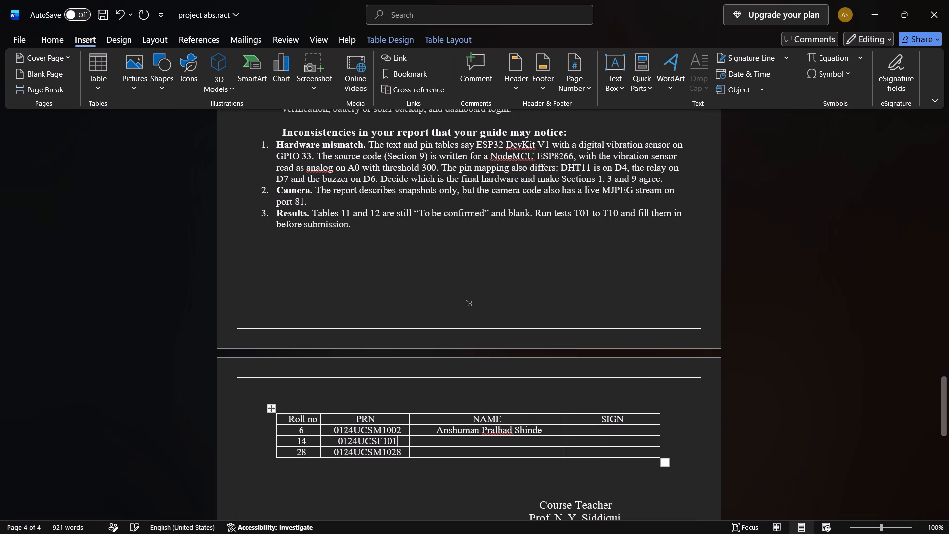
key(BackSpace)
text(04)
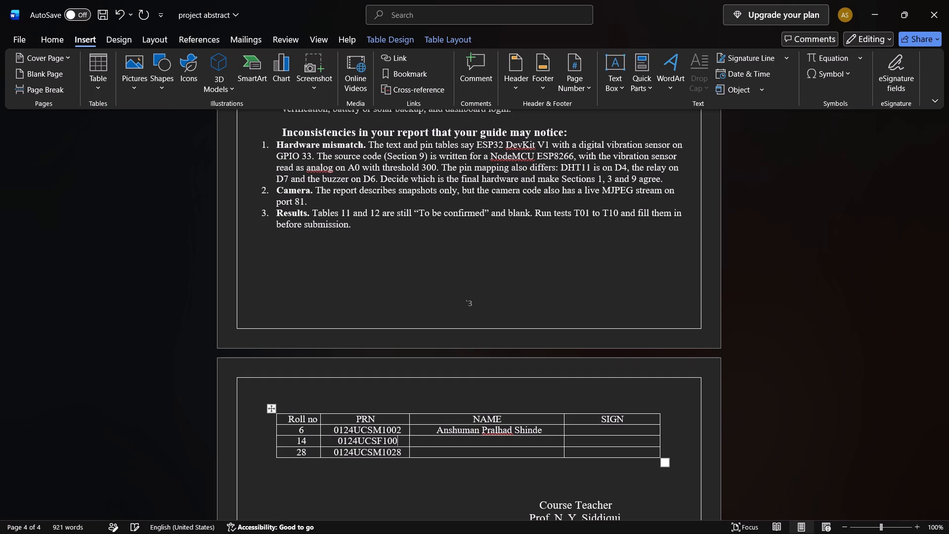
Set the roll numbers of the three student rows to 2, 4 and 17.
click(305, 429)
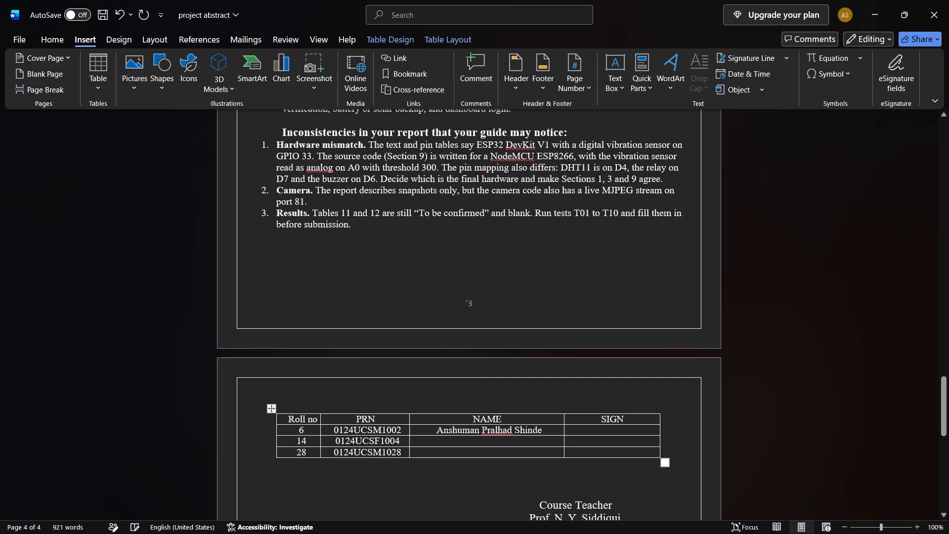
key(BackSpace)
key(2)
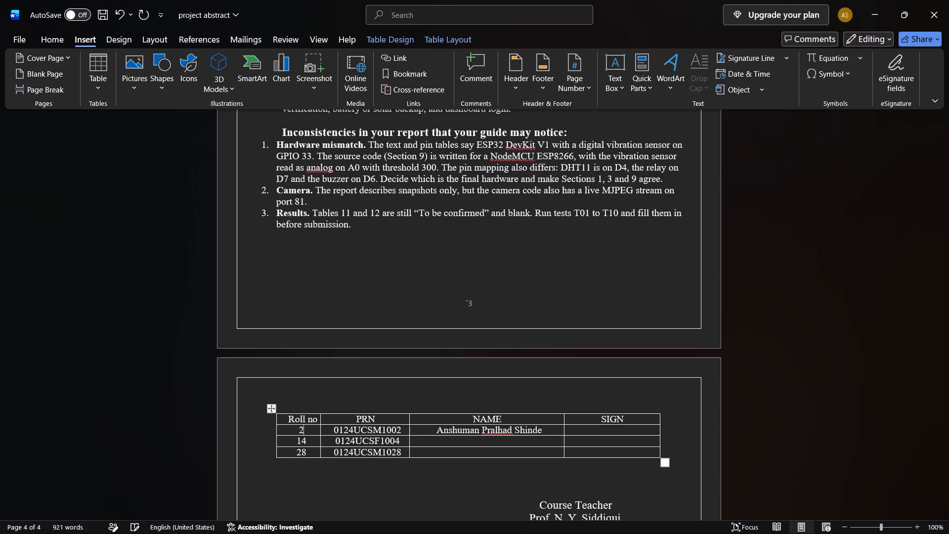
click(300, 441)
key(BackSpace)
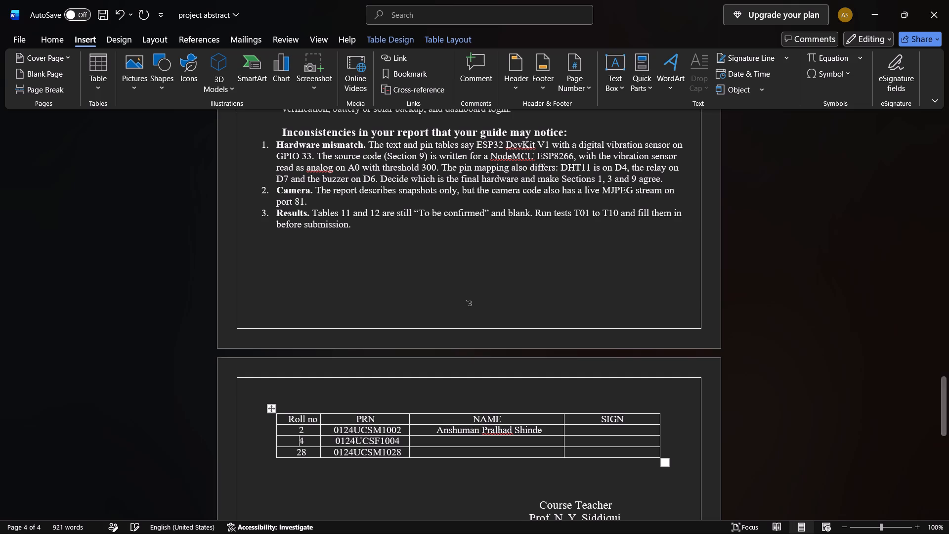
click(307, 450)
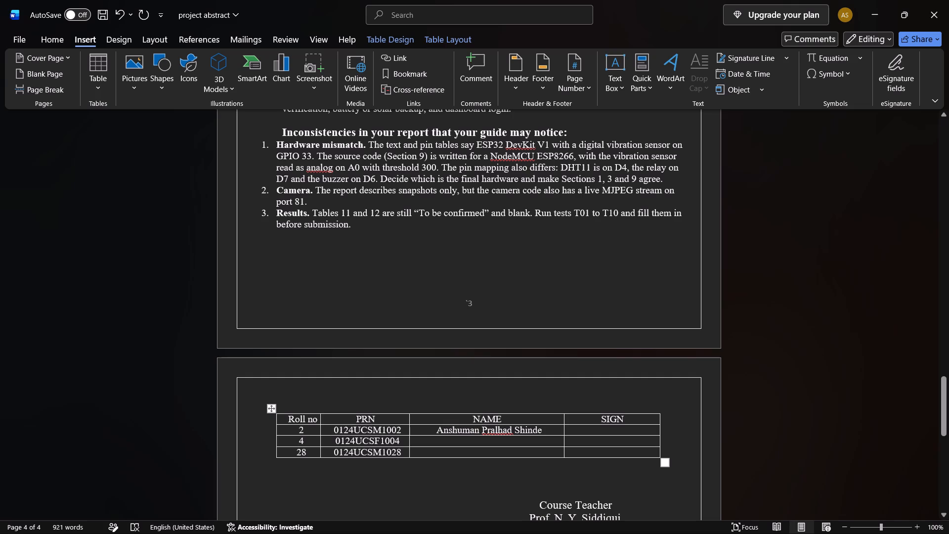
key(BackSpace)
key(BackSpace)
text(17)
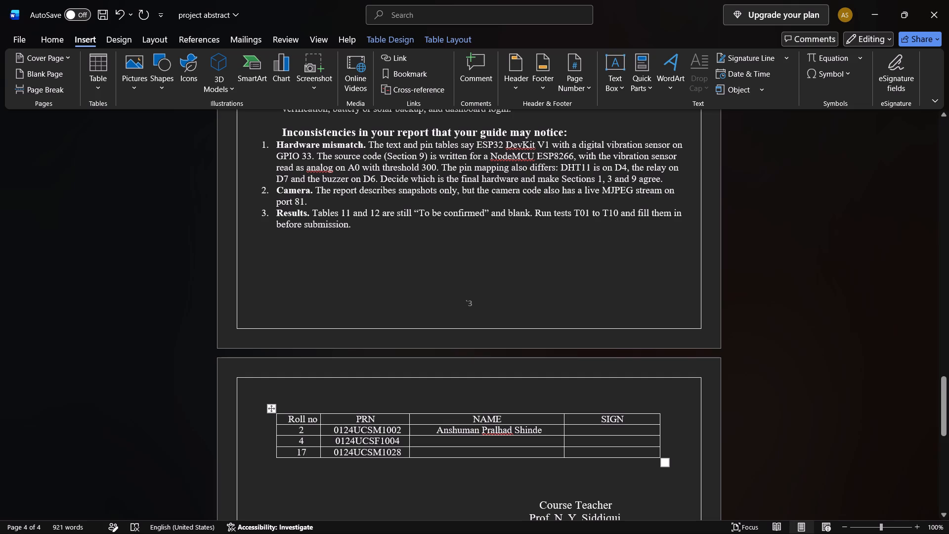
Change the PRN ending in the row with roll number 17 to 17.
click(406, 450)
key(BackSpace)
key(BackSpace)
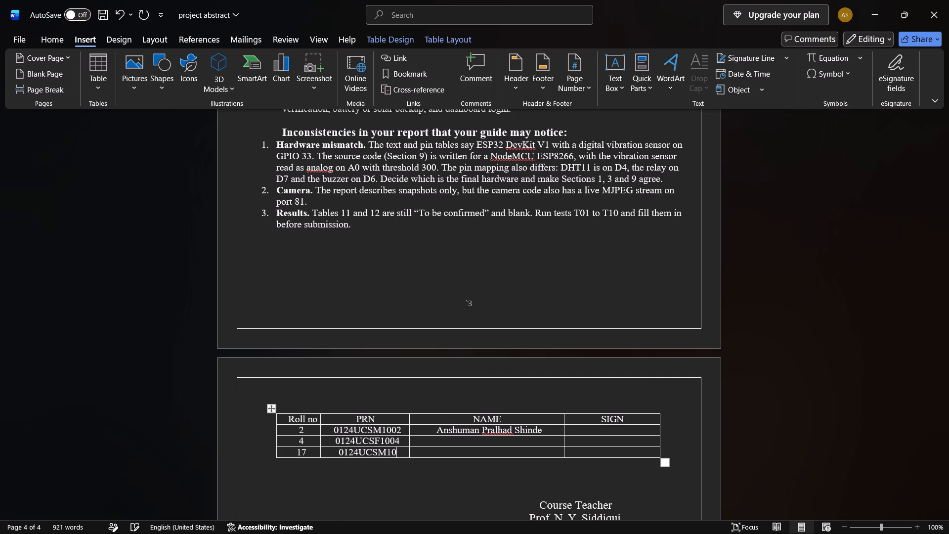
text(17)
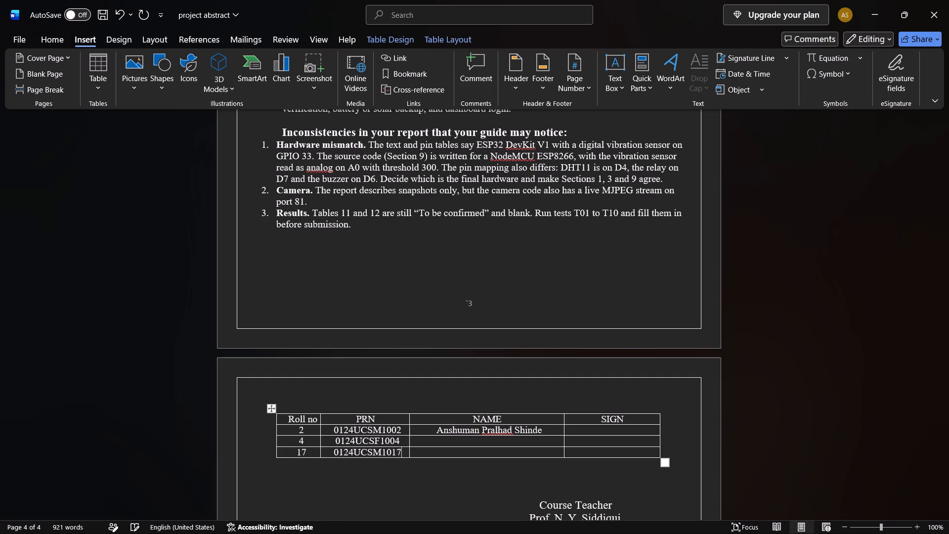
Enter the second group member's full name in the row with roll number 4.
click(446, 439)
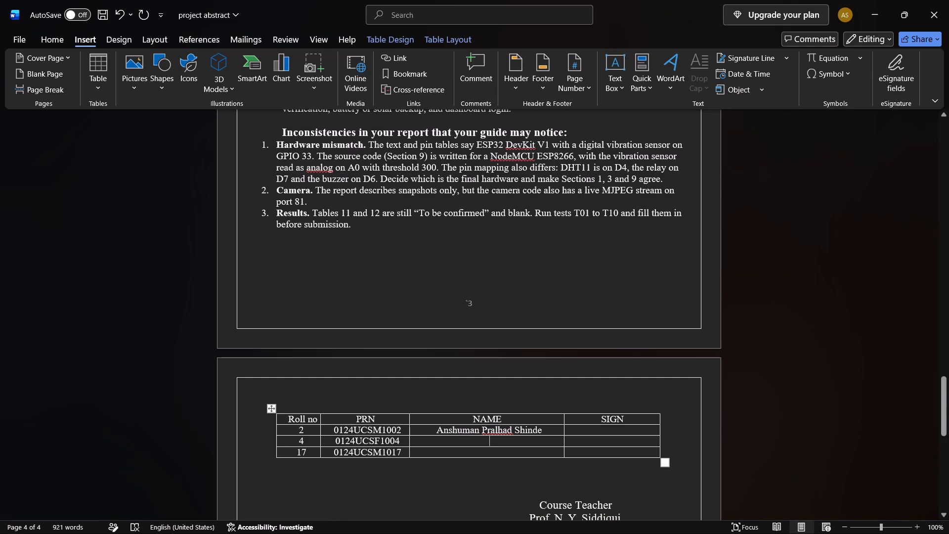
click(446, 439)
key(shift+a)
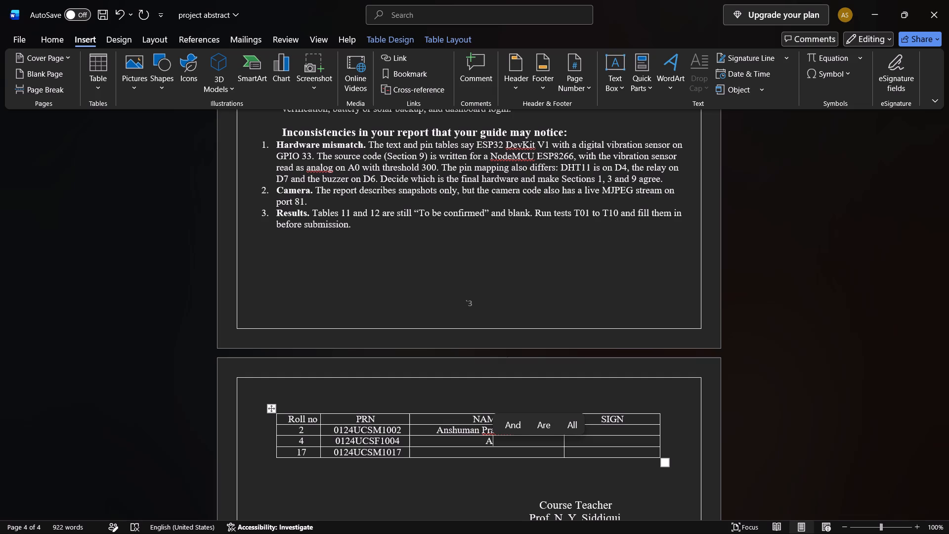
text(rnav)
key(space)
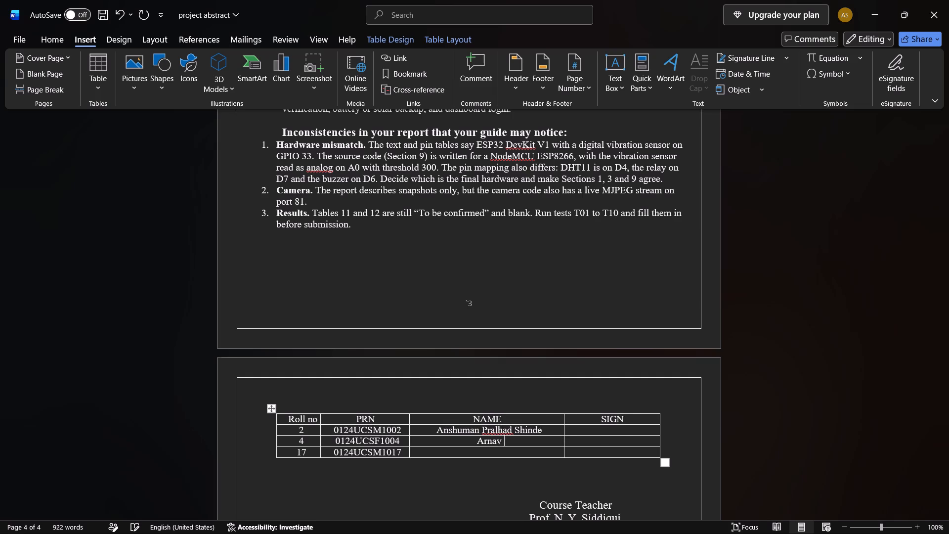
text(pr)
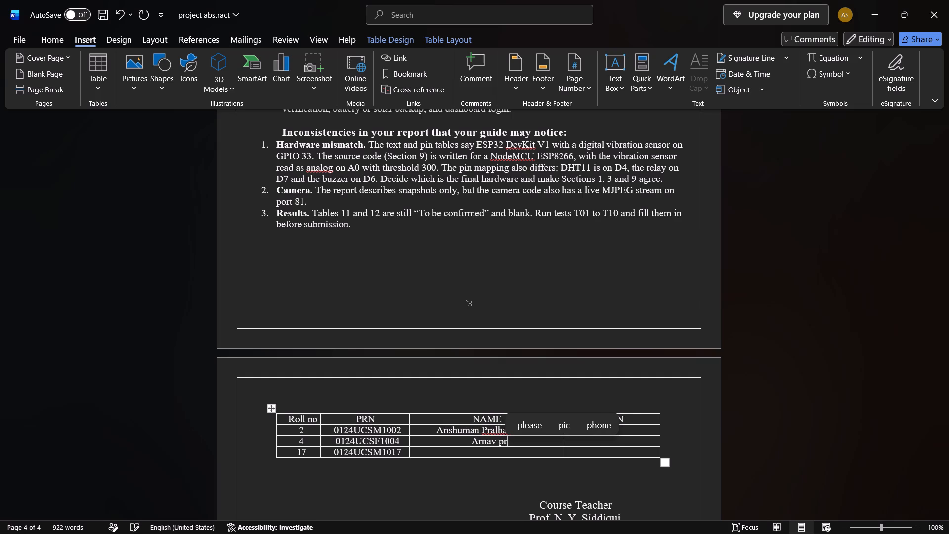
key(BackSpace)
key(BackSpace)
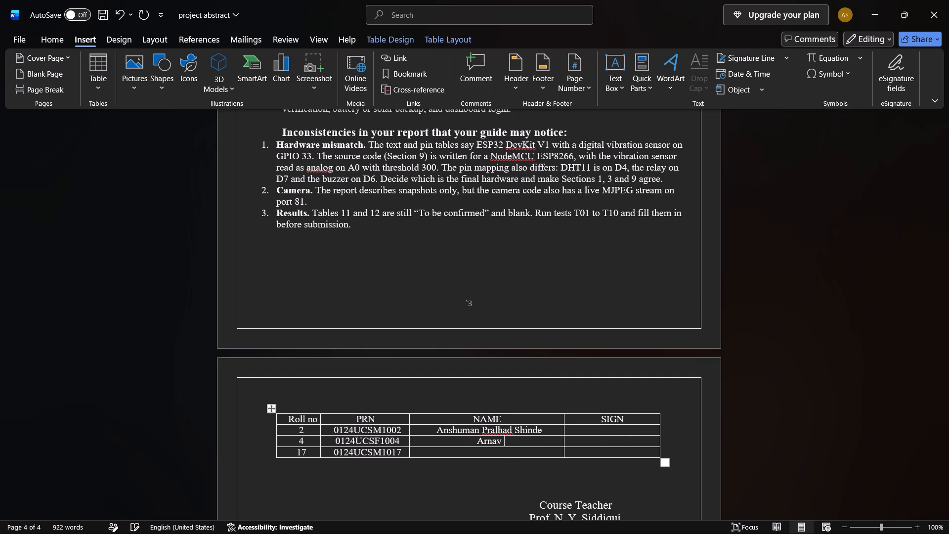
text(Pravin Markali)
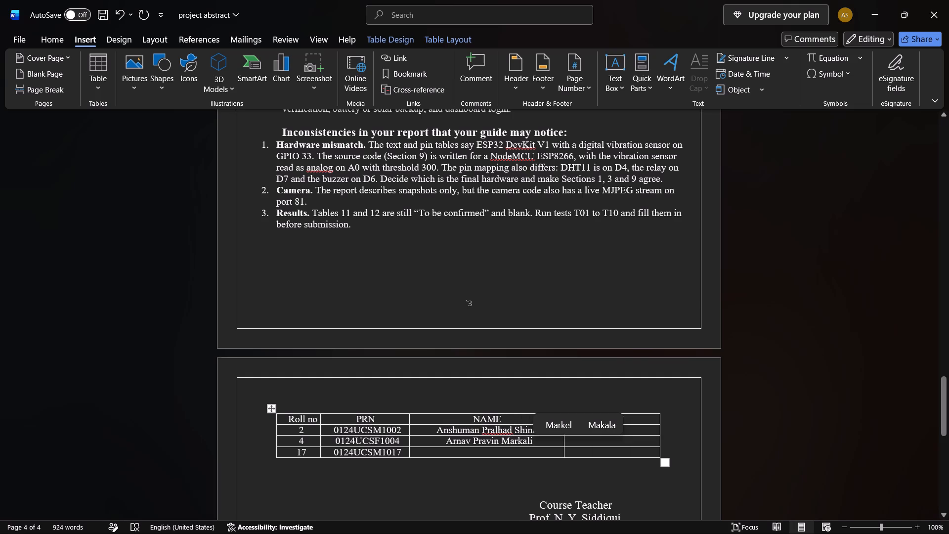
Enter the third group member's full name in the row with roll number 17.
click(457, 453)
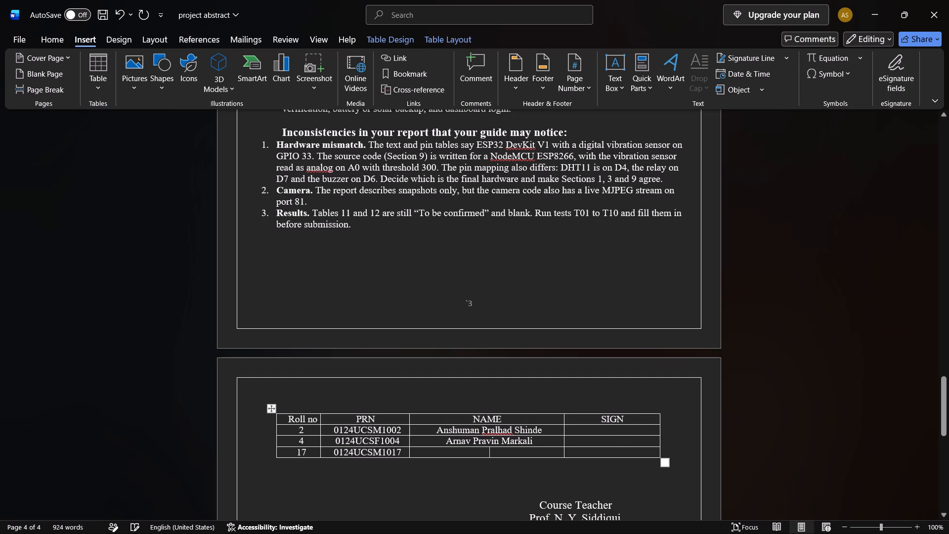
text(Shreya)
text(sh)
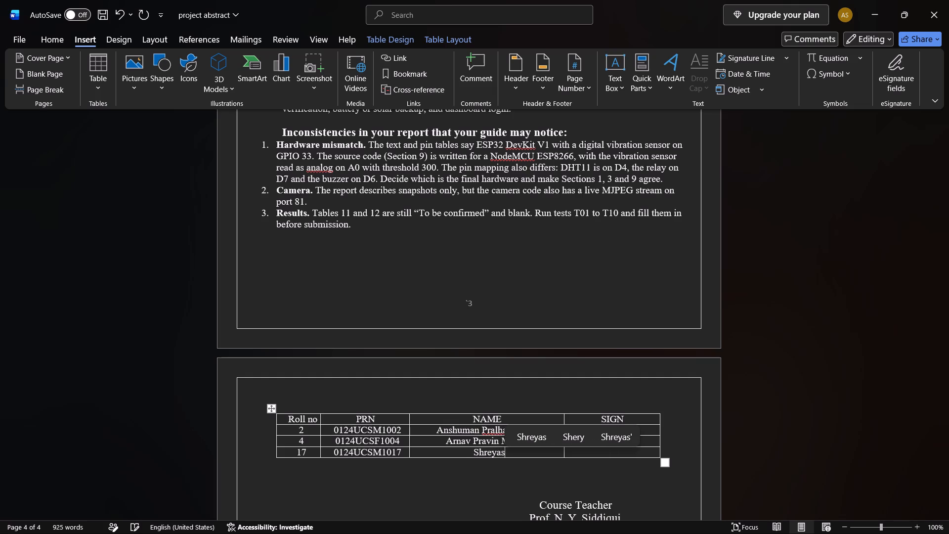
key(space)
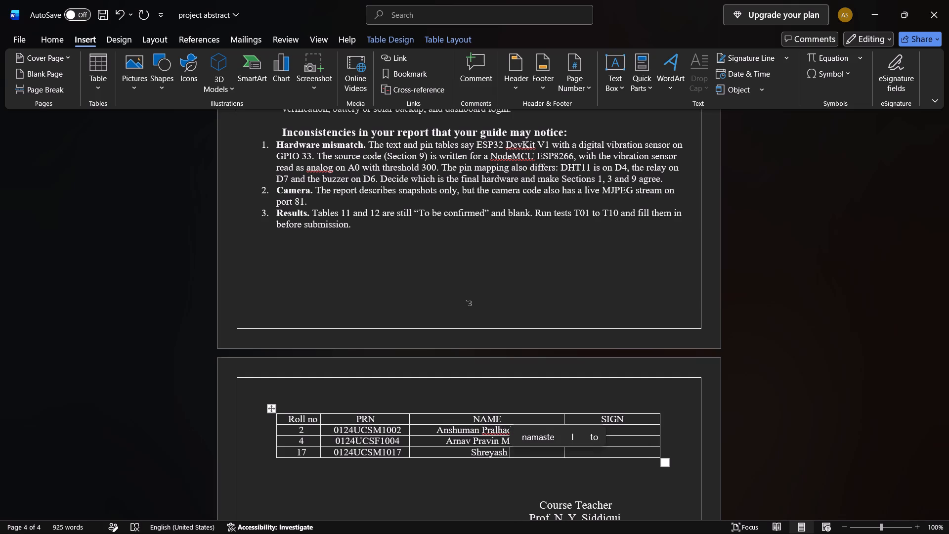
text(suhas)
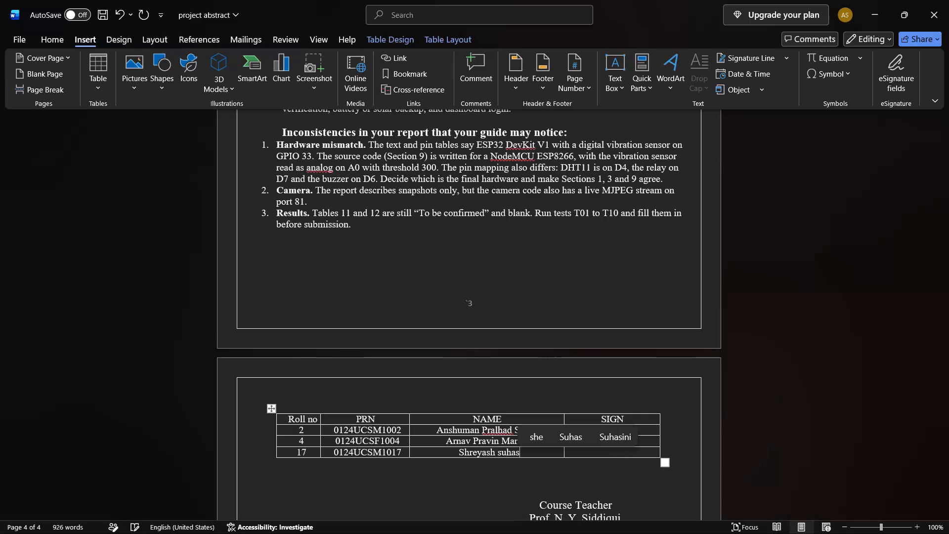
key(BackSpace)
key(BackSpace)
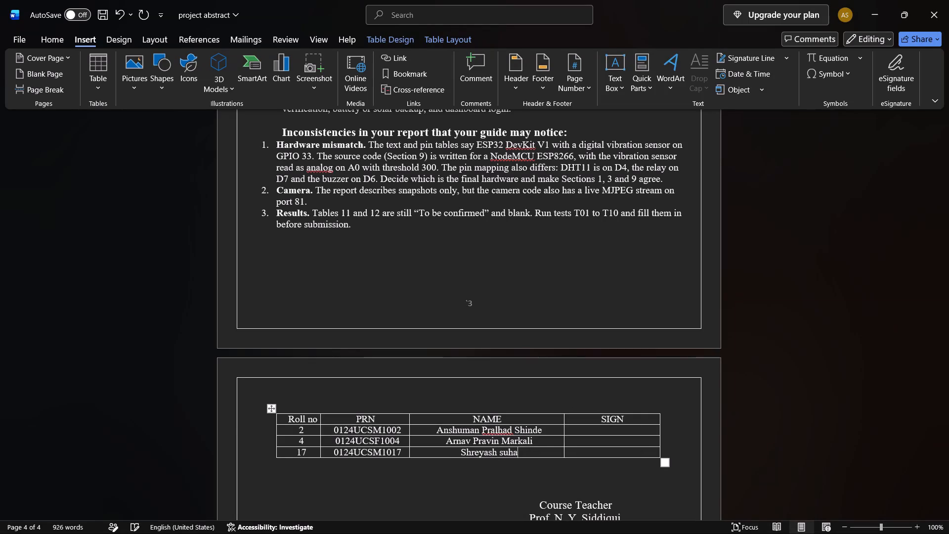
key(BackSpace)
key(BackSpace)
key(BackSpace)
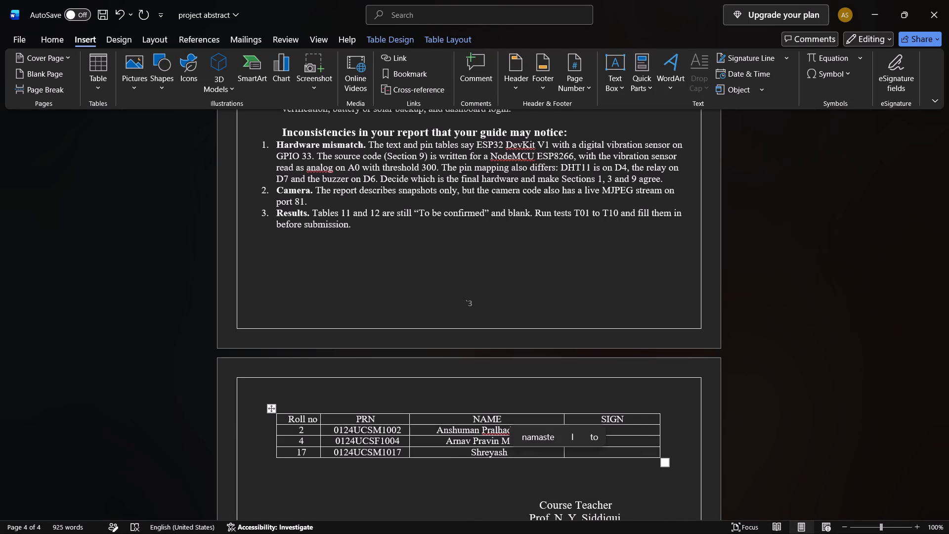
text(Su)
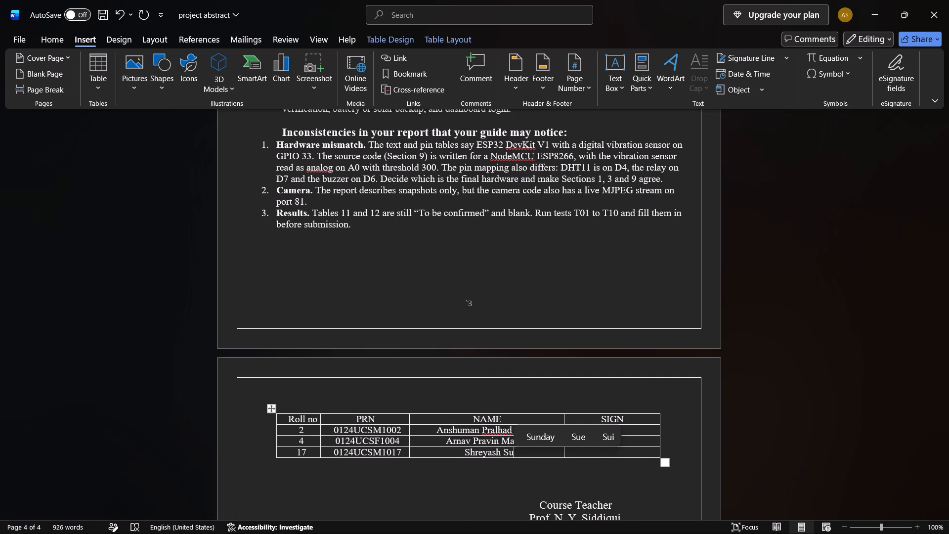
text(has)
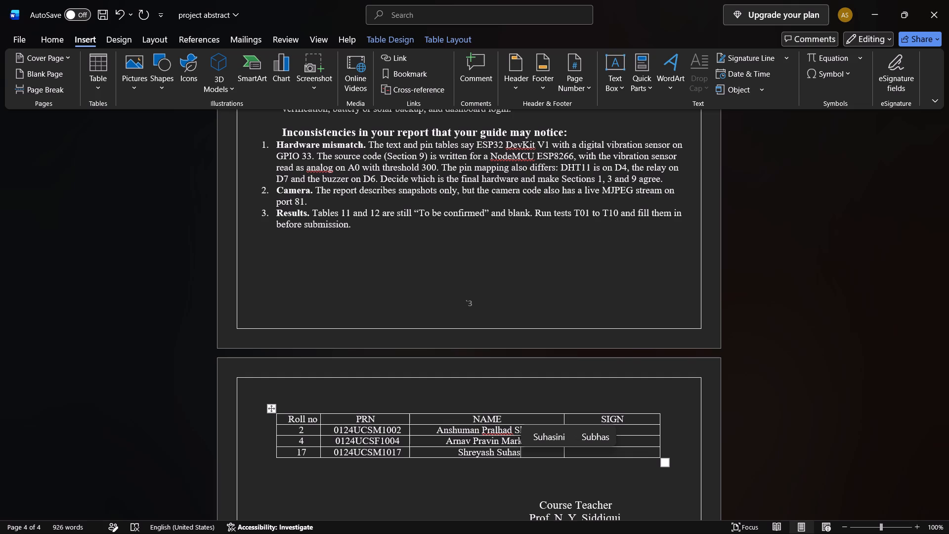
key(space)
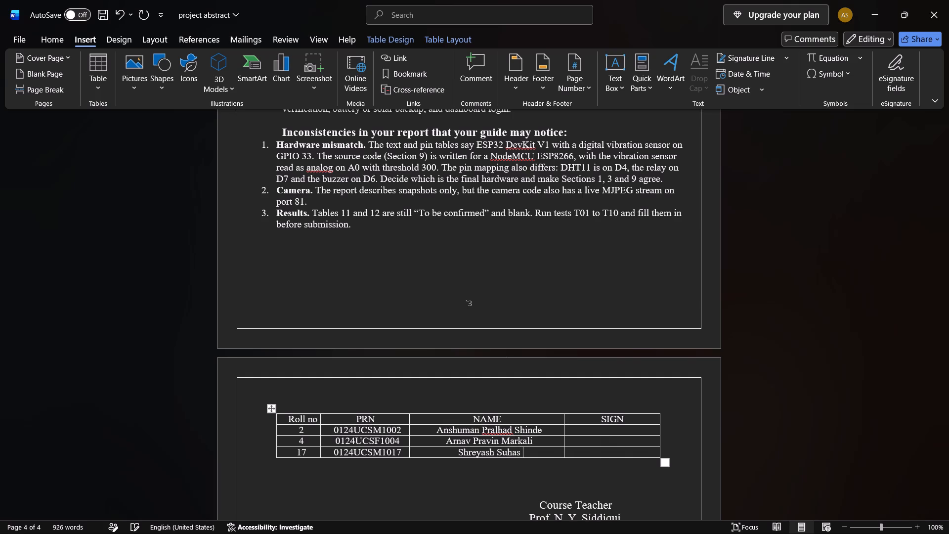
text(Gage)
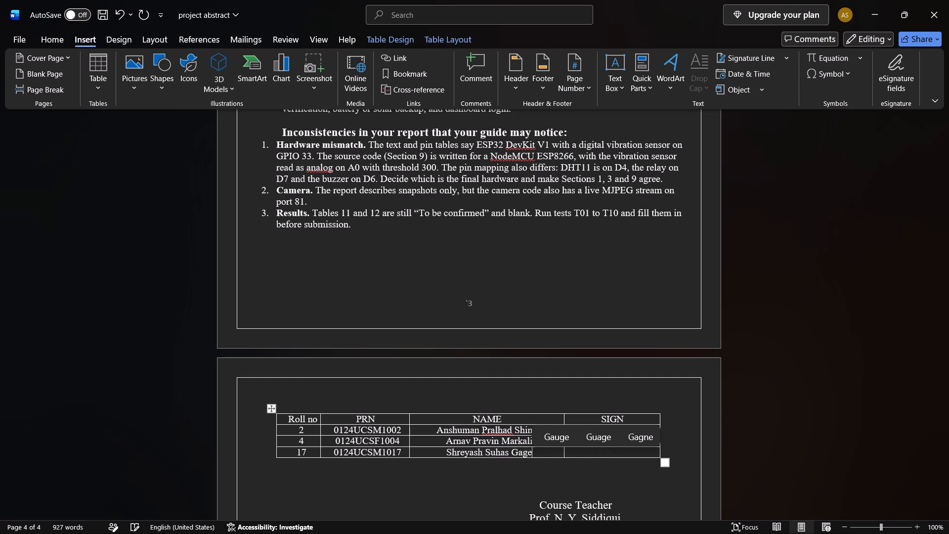
click(522, 488)
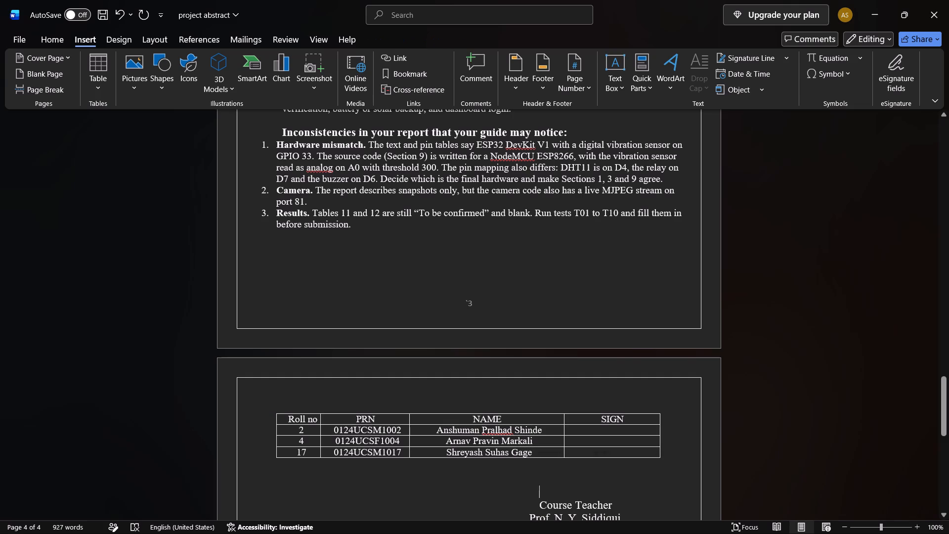
Review the whole abstract from the title table on page 1 to the group member table and course teacher block on page 4.
scroll(582, 490, down, 5)
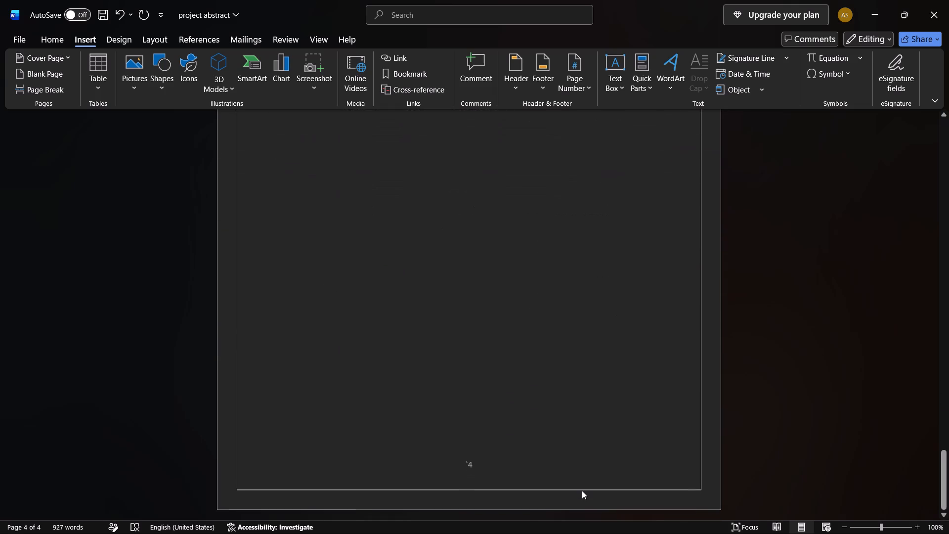
scroll(582, 490, down, 2)
scroll(582, 490, up, 7)
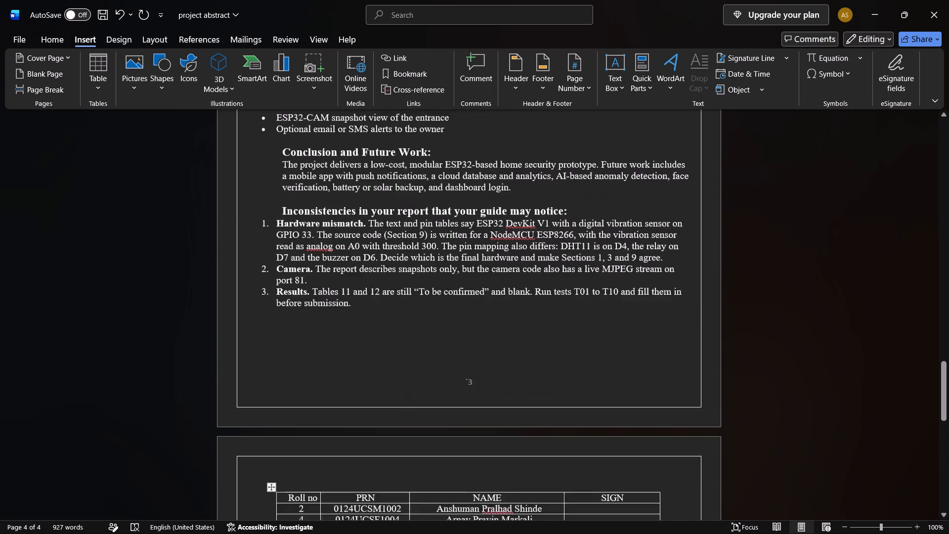
scroll(582, 490, up, 2)
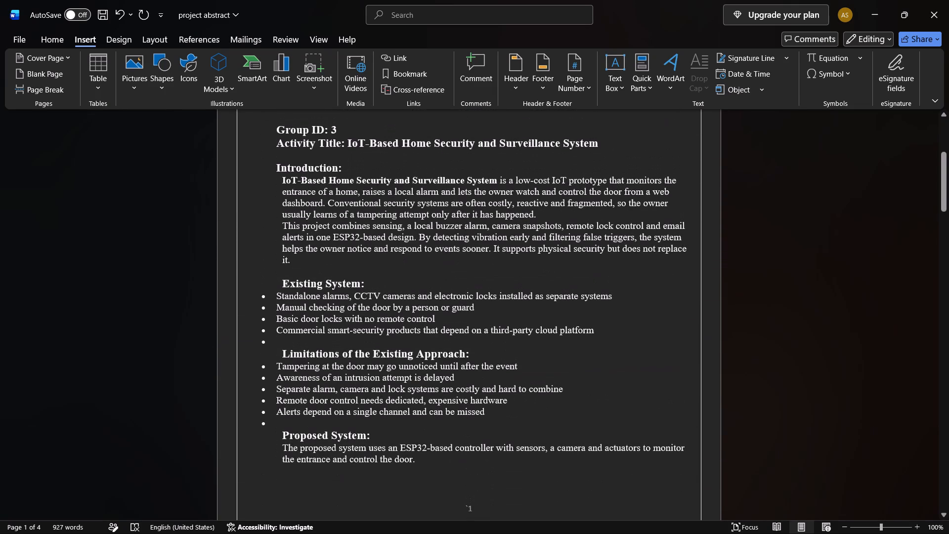
scroll(606, 386, up, 1)
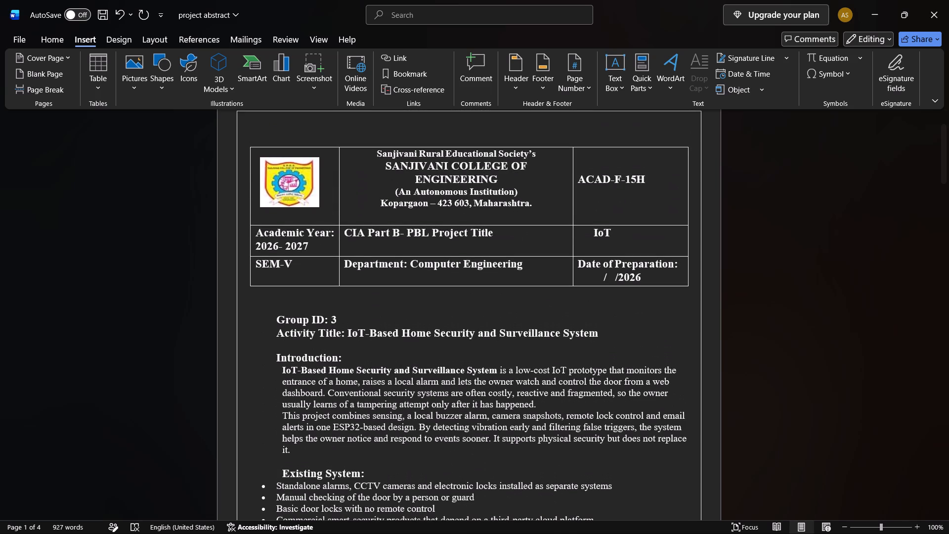
scroll(621, 423, down, 2)
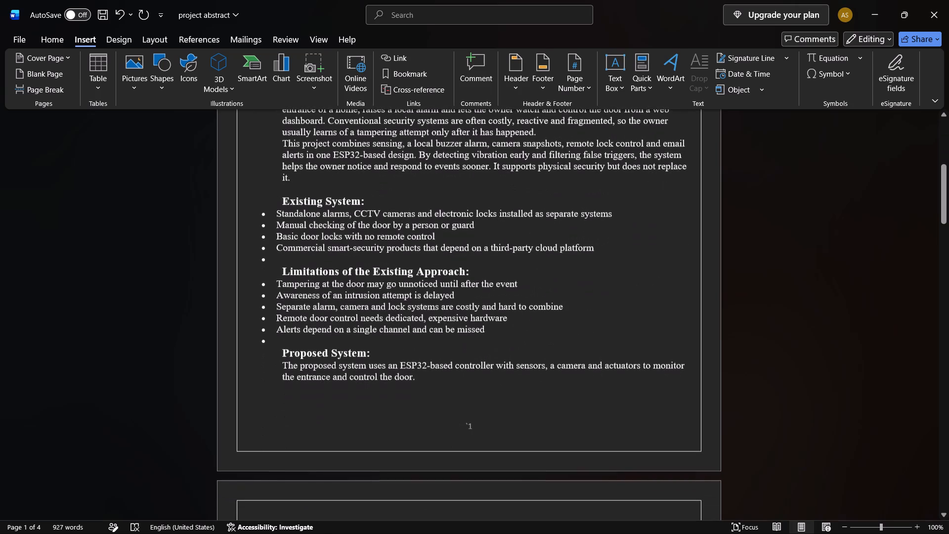
scroll(621, 423, down, 4)
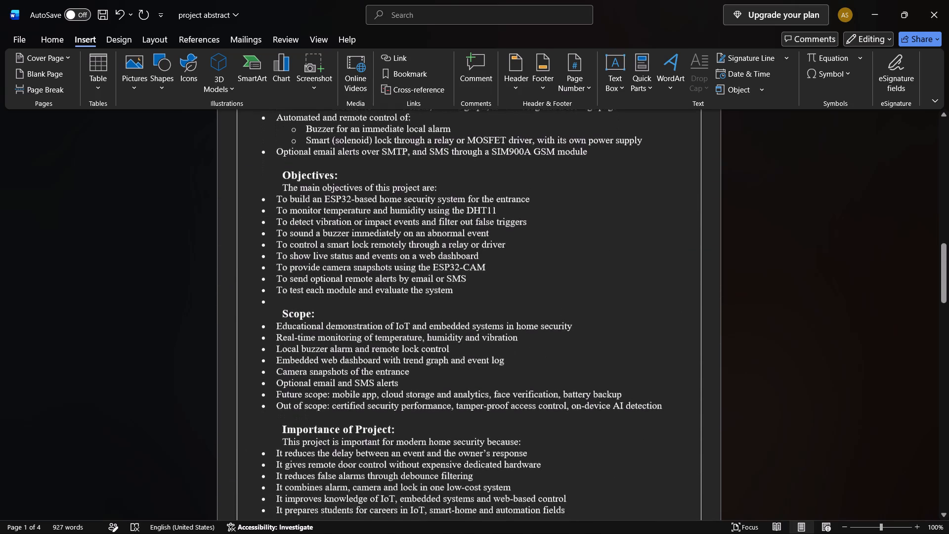
scroll(621, 423, down, 9)
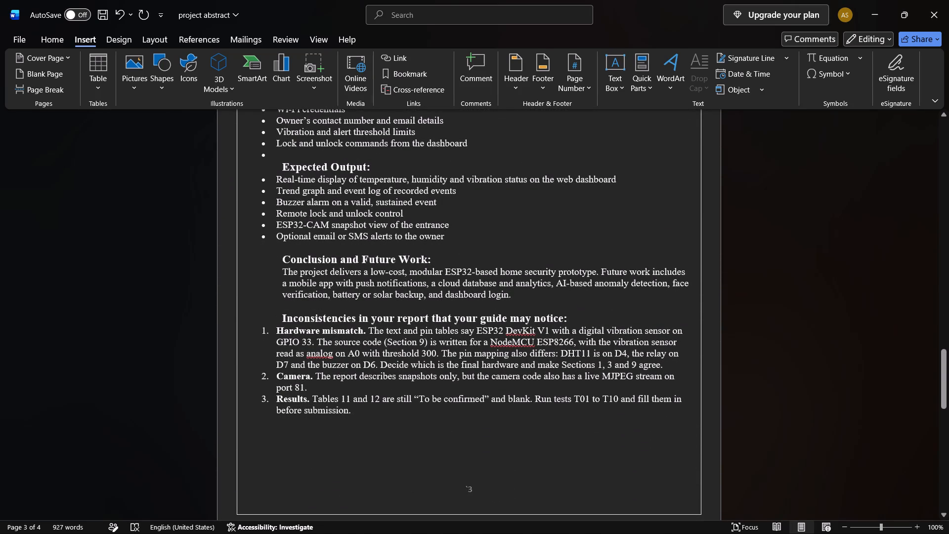
scroll(621, 423, down, 2)
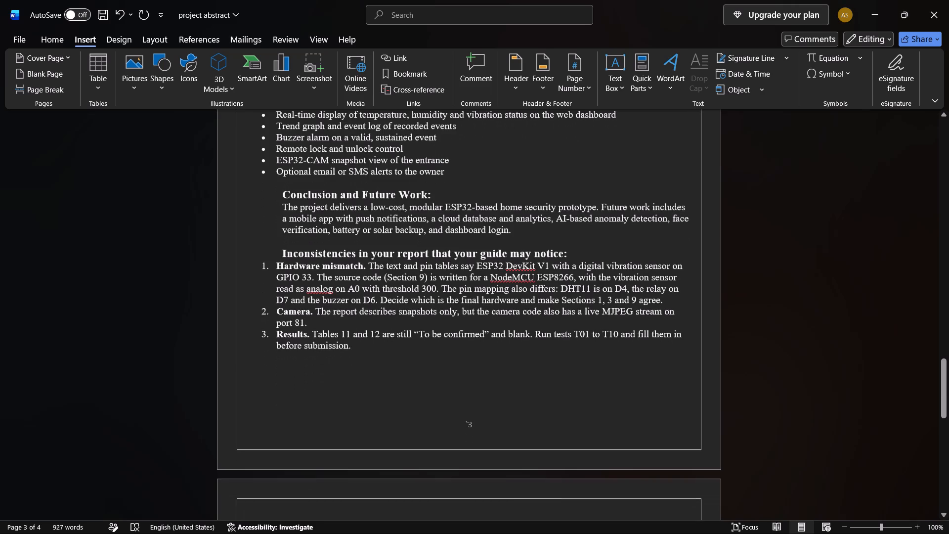
scroll(621, 423, down, 2)
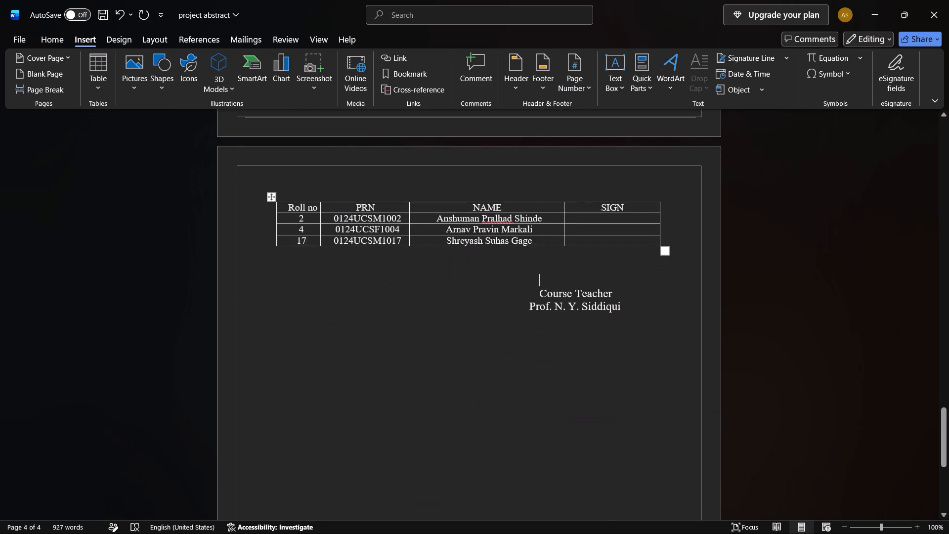
scroll(621, 423, up, 2)
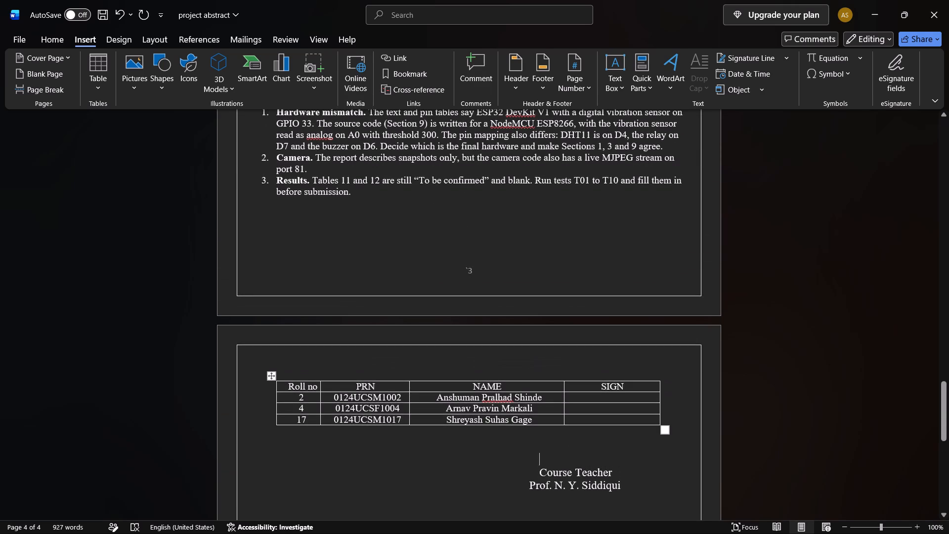
scroll(621, 423, down, 3)
scroll(621, 423, up, 2)
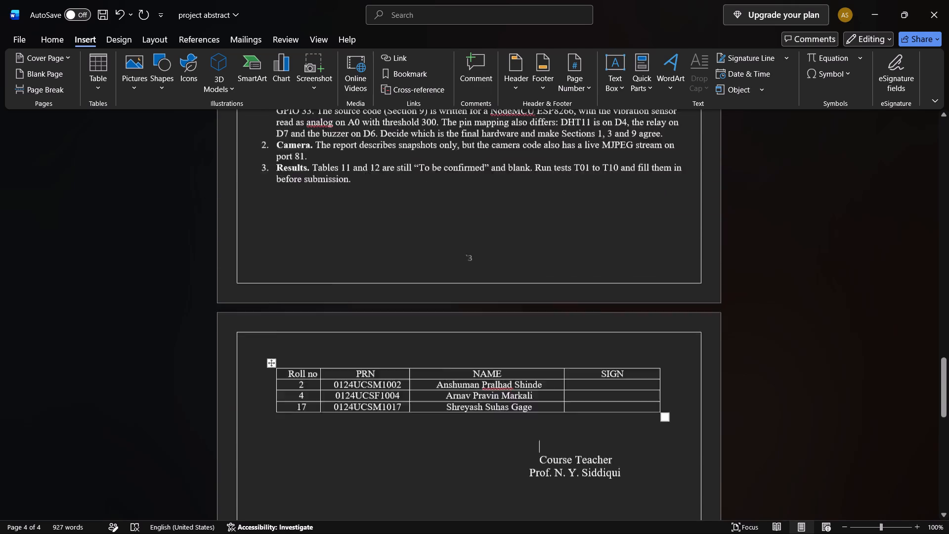
Review the abstract backwards from the group member table on page 4 to the title table on page 1.
scroll(621, 423, up, 2)
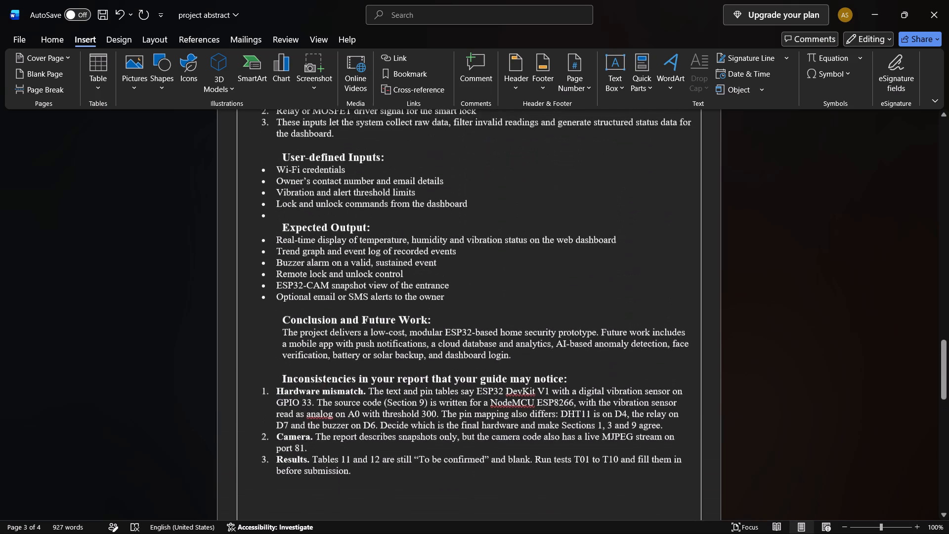
scroll(621, 423, up, 1)
scroll(621, 423, right, 1)
scroll(621, 423, up, 1)
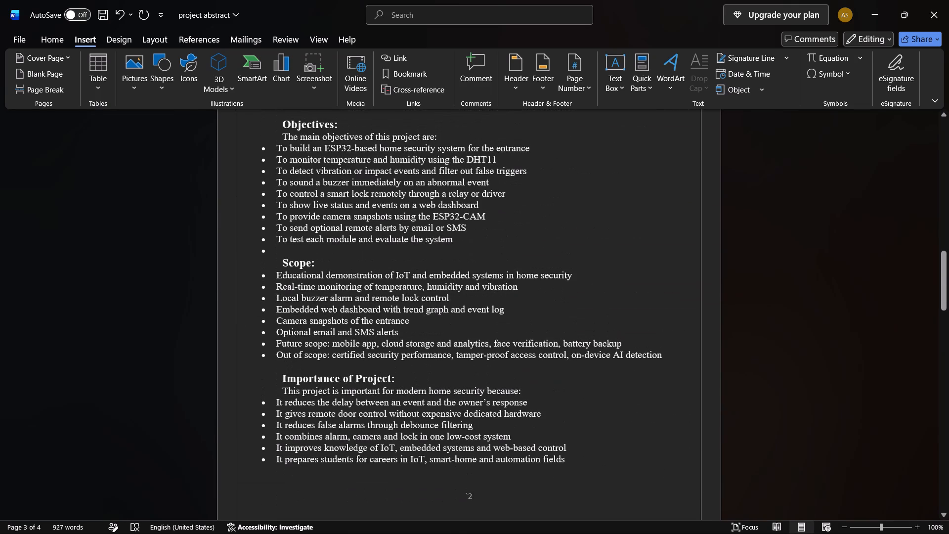
scroll(621, 423, up, 2)
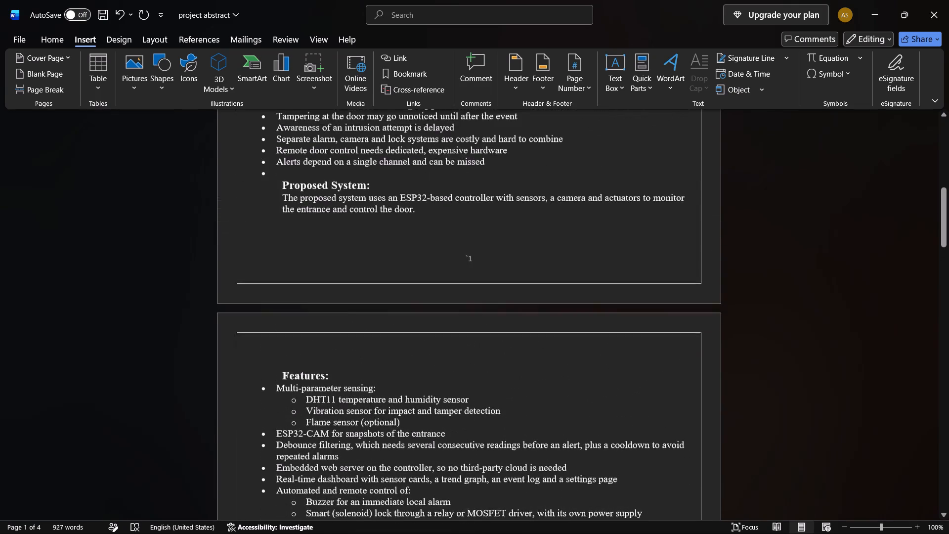
scroll(621, 423, up, 2)
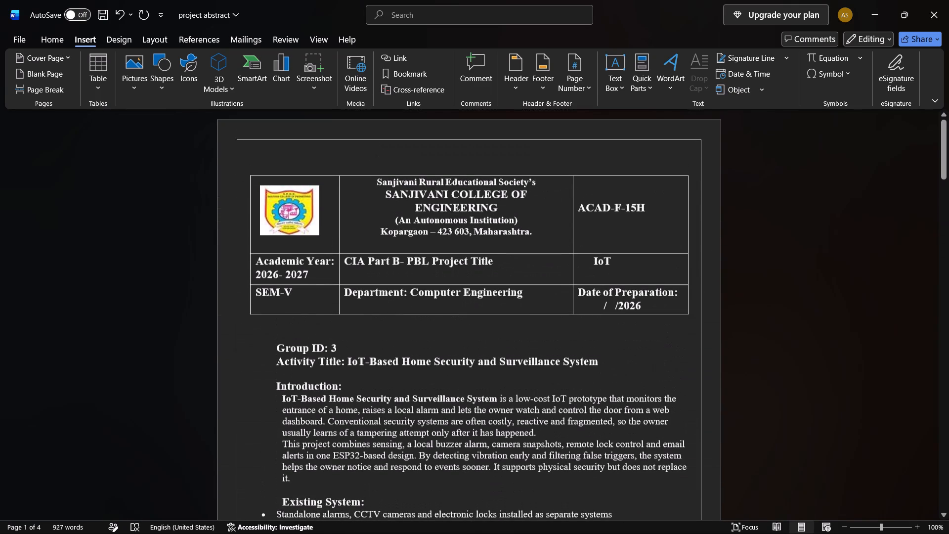